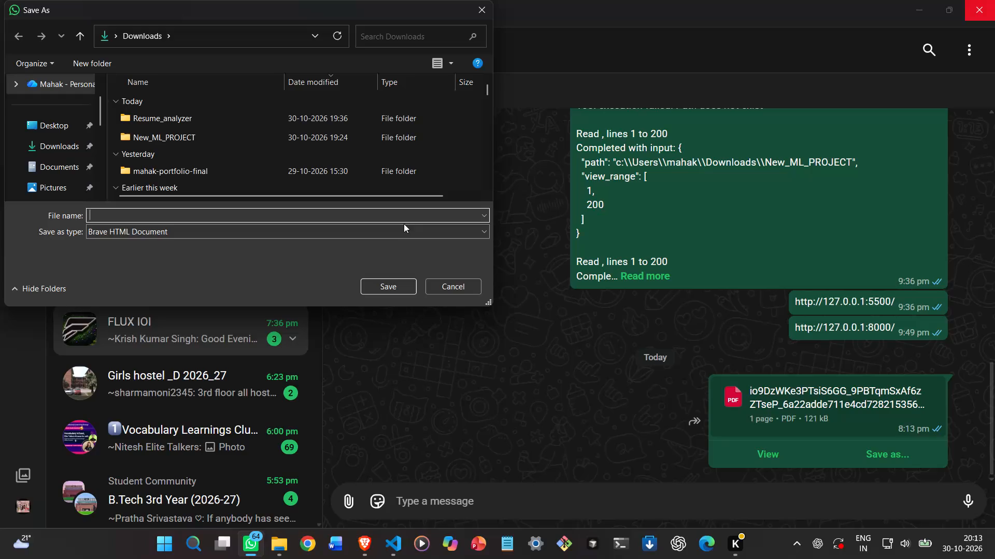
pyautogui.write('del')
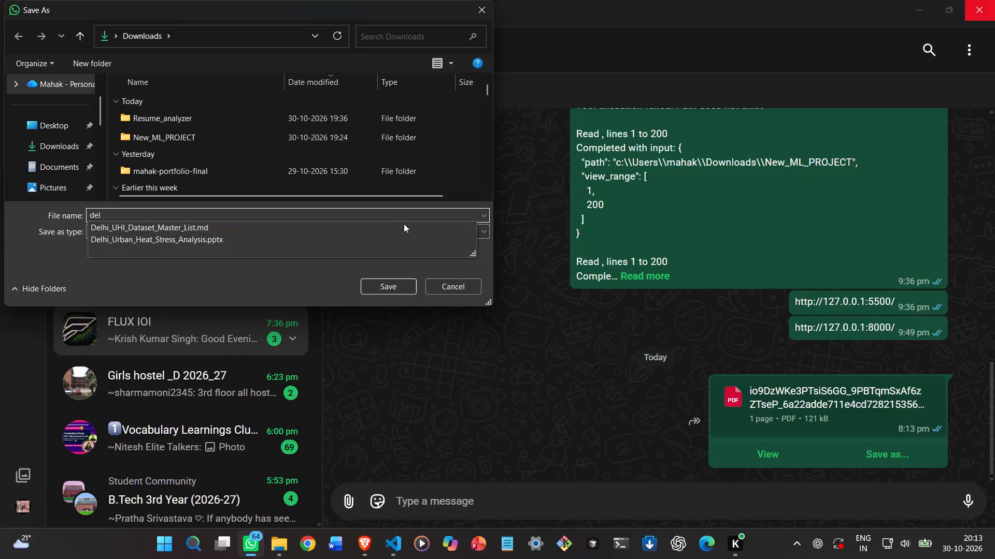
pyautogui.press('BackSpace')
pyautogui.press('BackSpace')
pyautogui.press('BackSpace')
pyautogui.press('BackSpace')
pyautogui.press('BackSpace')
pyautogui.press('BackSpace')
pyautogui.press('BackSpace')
# Save the PDF from the chat under the file name data_analytics_certi in the Downloads folder.
pyautogui.write('data')
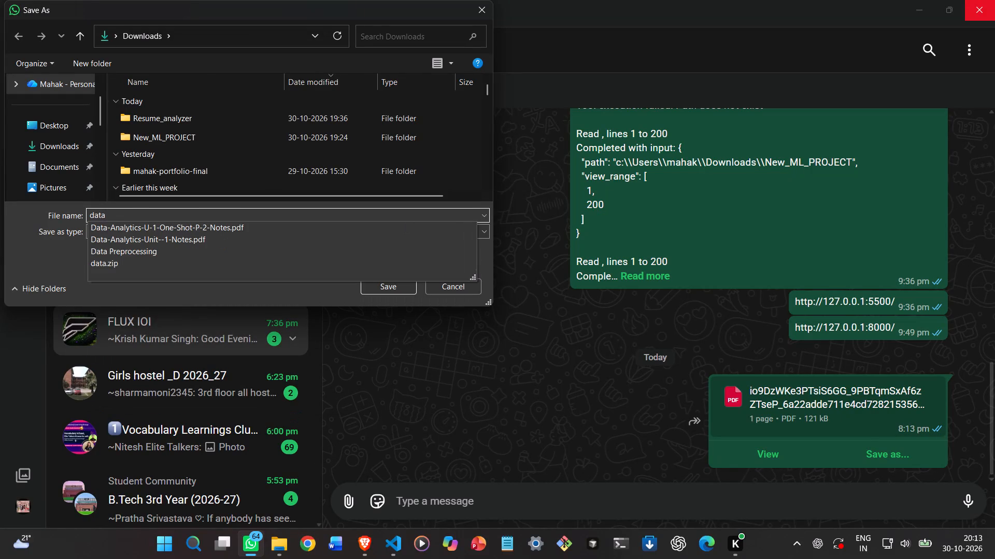
pyautogui.hotkey('shift', '_')
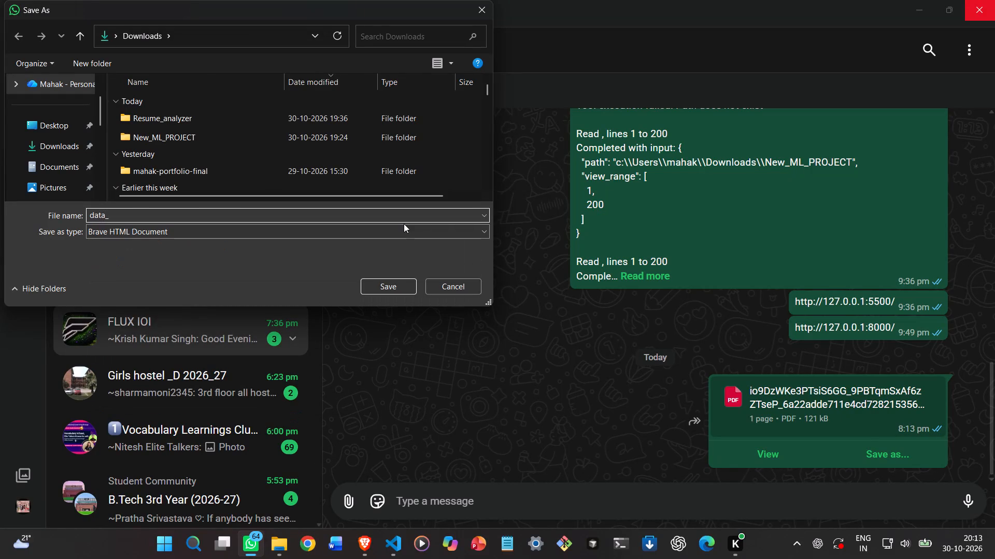
pyautogui.write('analytics_')
pyautogui.write('job')
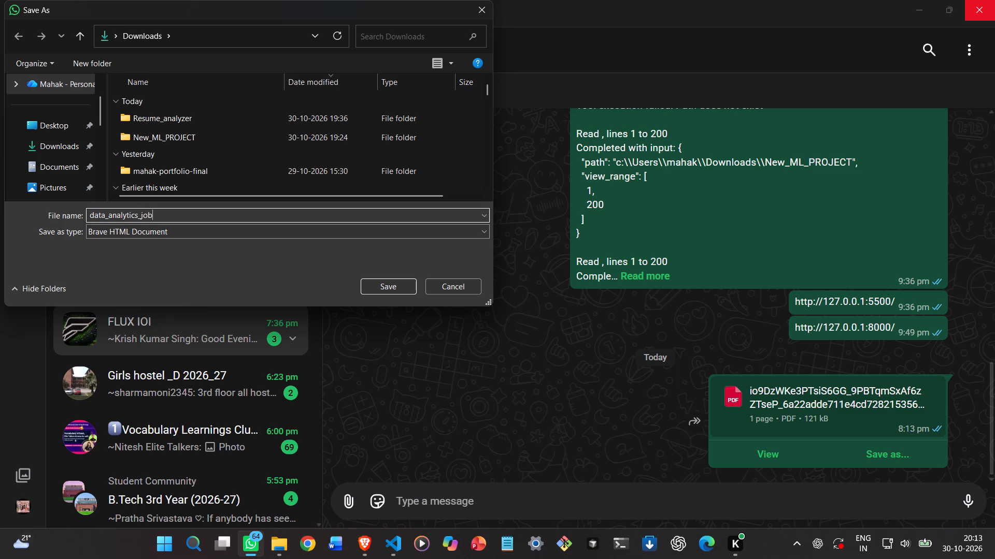
pyautogui.press('BackSpace')
pyautogui.press('BackSpace')
pyautogui.press('BackSpace')
pyautogui.press('e')
pyautogui.press('BackSpace')
pyautogui.write('certi')
pyautogui.doubleClick(54, 137)
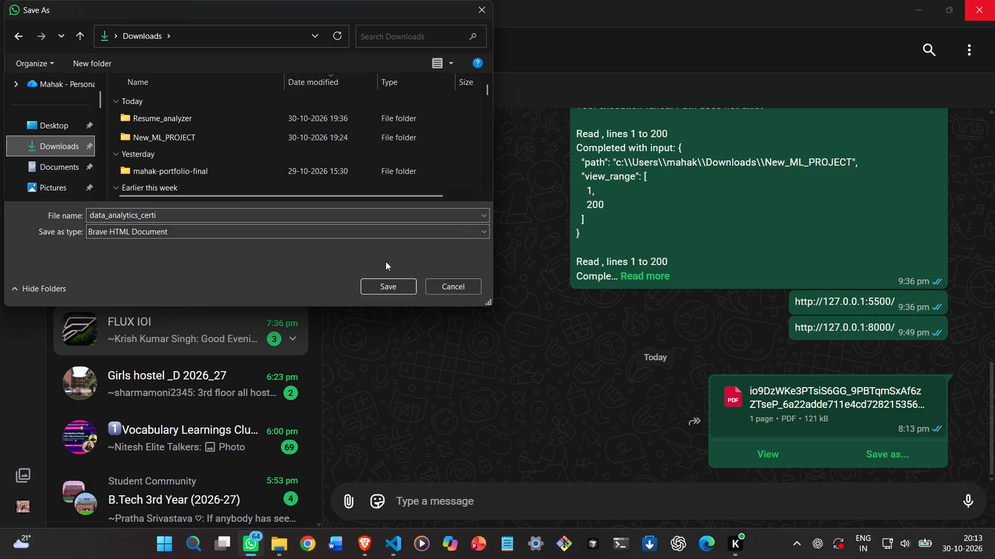
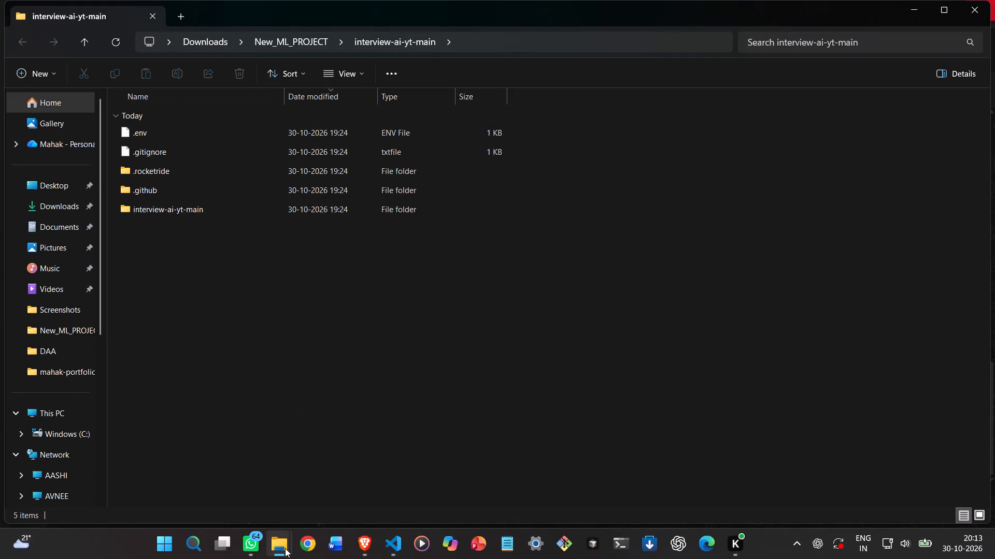
pyautogui.click(225, 471)
pyautogui.scroll(7, 172, 169)
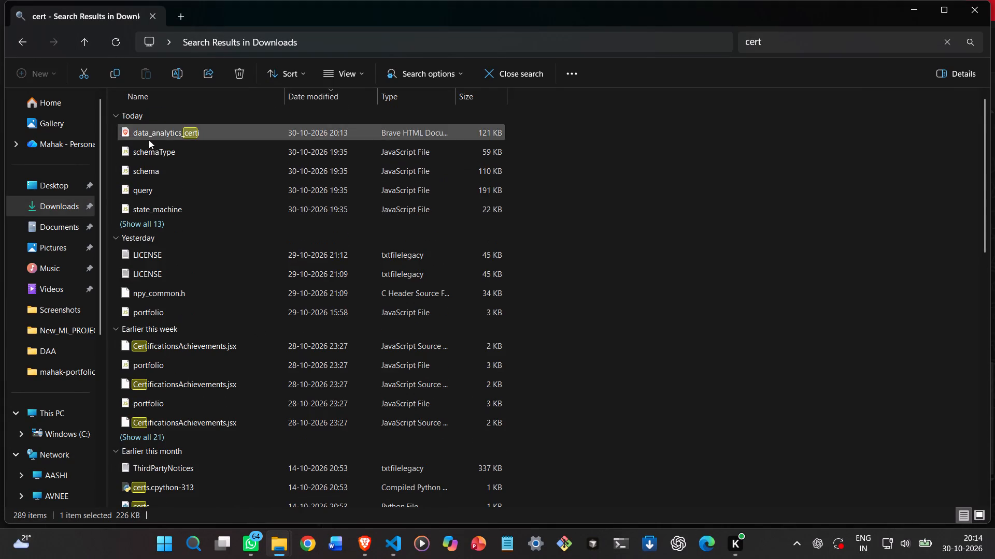
pyautogui.click(154, 133)
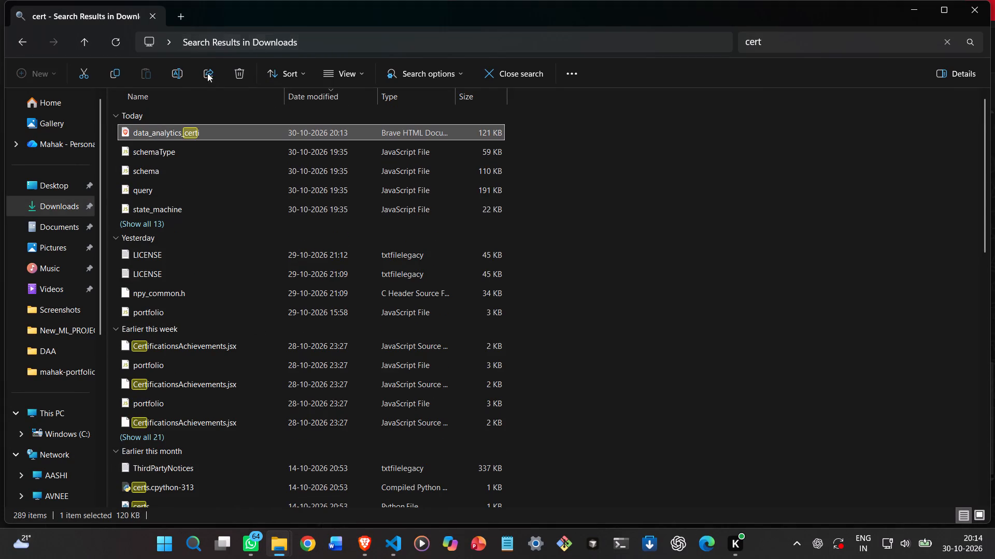
pyautogui.click(109, 69)
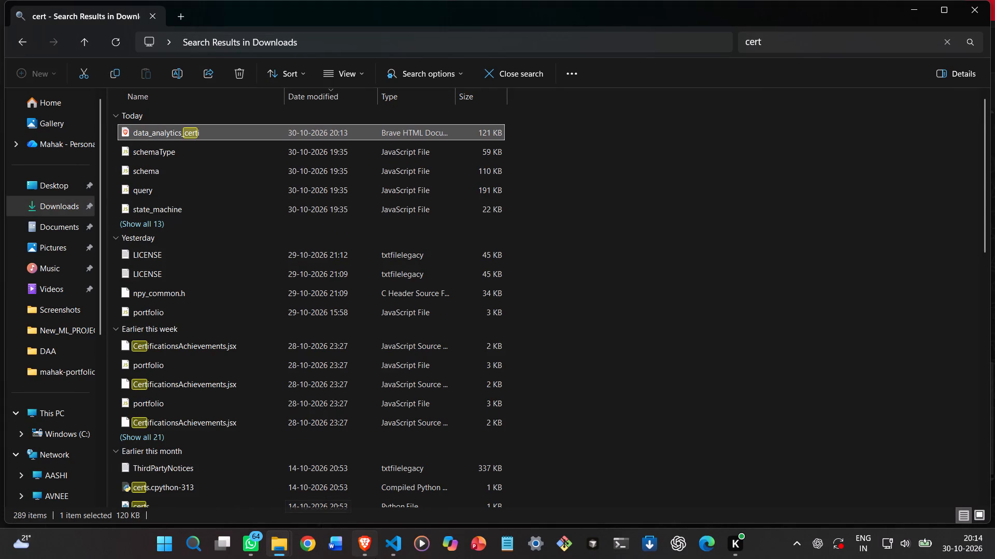
pyautogui.click(368, 548)
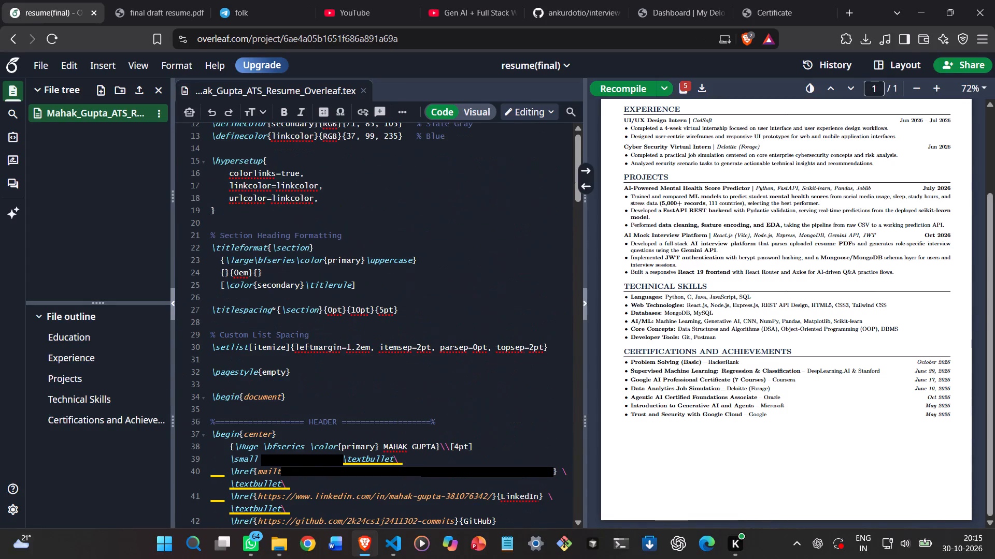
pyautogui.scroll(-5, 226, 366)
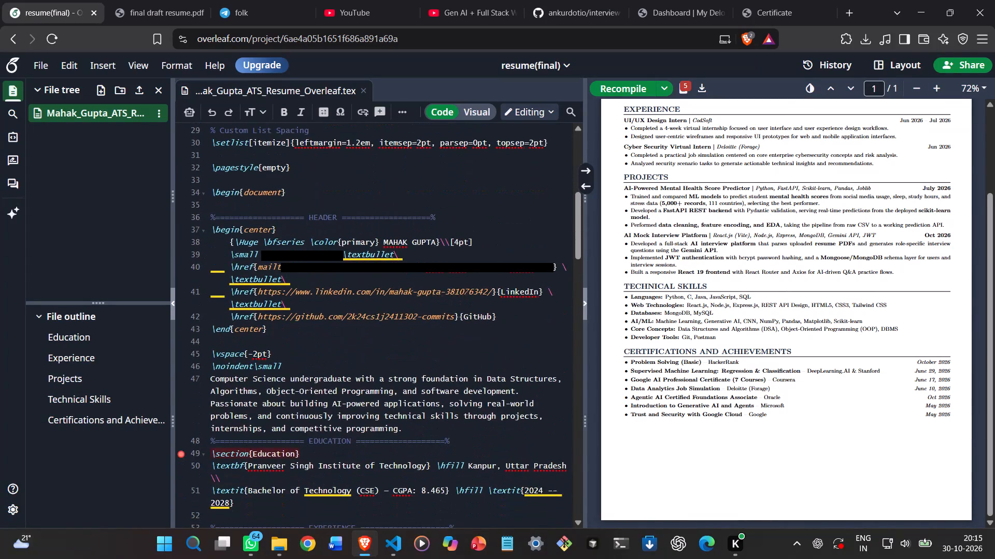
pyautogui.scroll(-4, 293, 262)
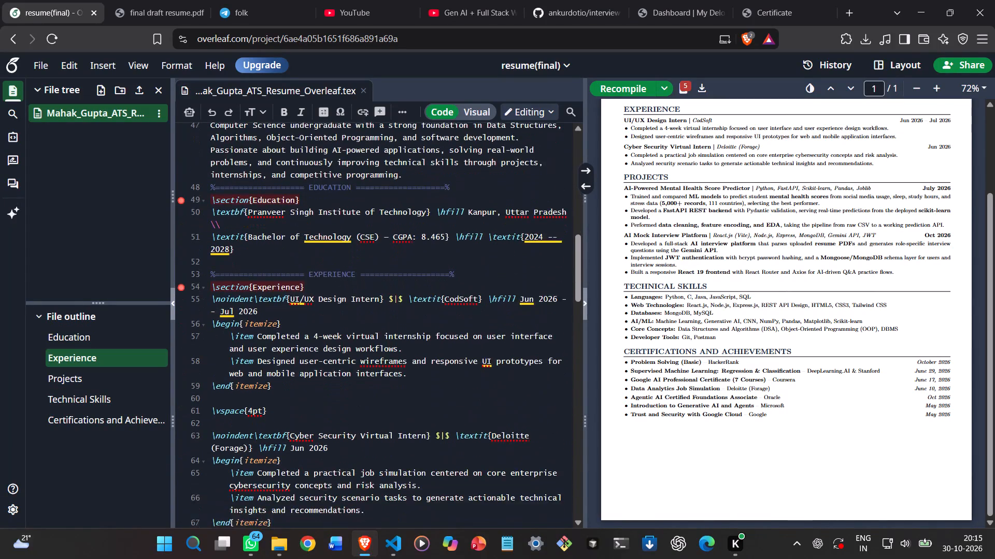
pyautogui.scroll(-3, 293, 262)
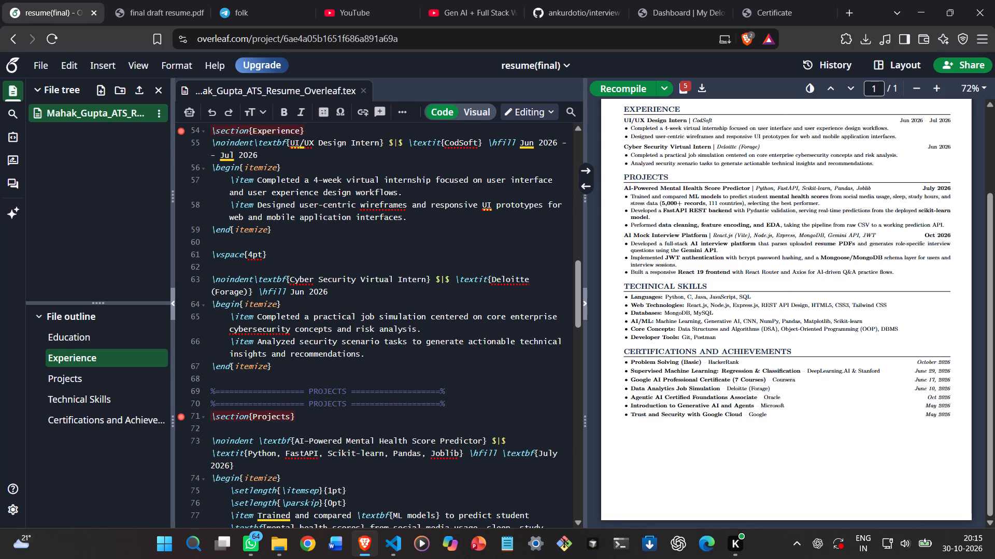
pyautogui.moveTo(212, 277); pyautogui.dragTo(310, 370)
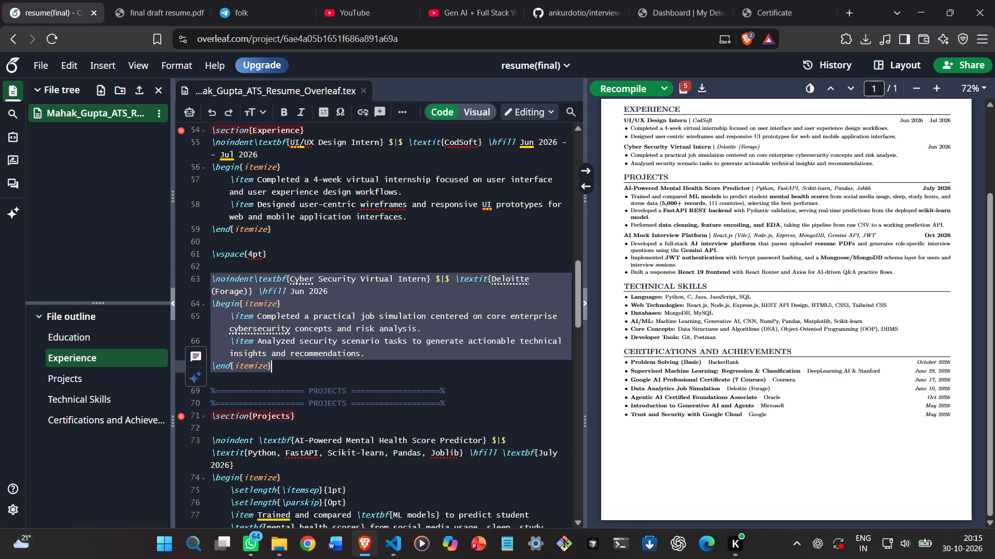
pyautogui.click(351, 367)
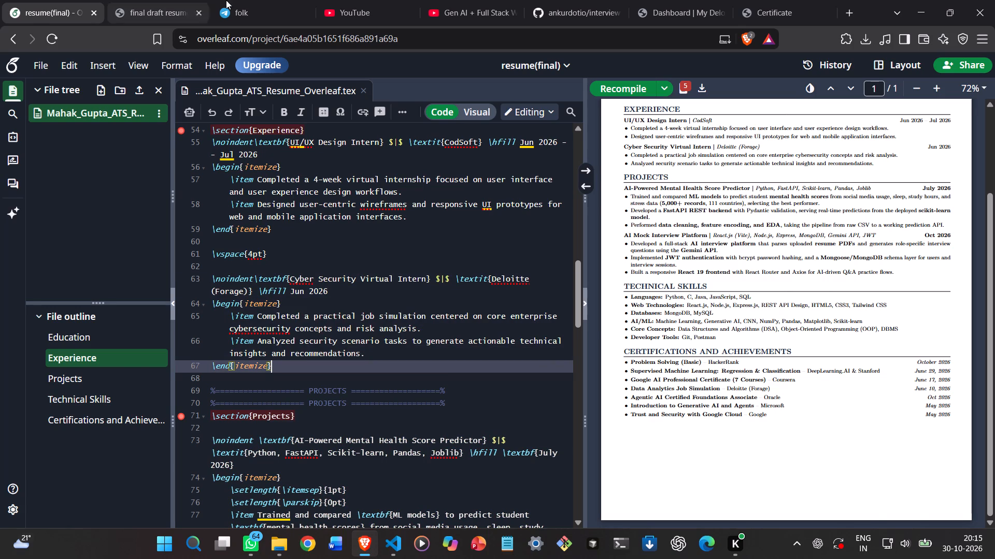
# Replace the Cyber Security Virtual Intern block in the Overleaf resume with the chat's Data Analytics Job Simulation LaTeX block and recompile.
pyautogui.click(257, 6)
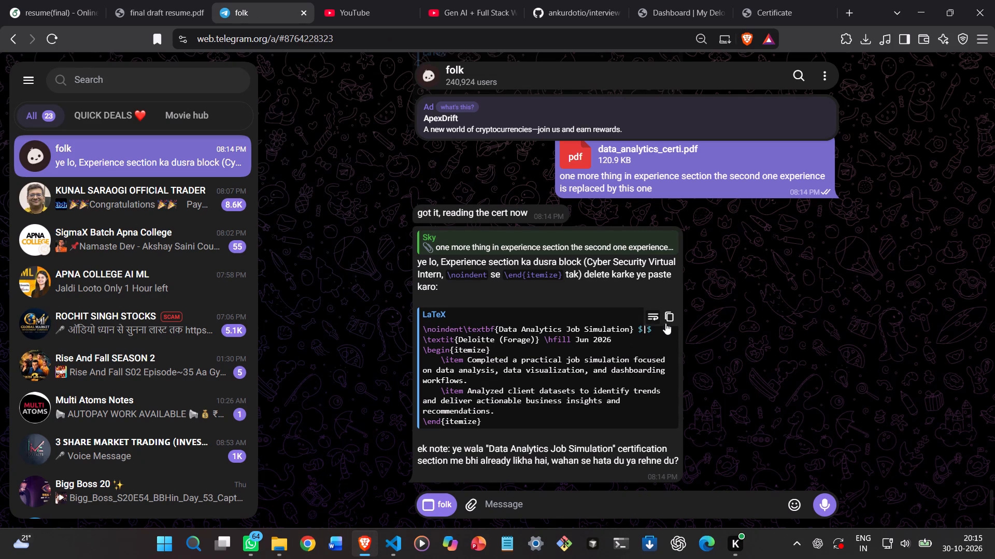
pyautogui.click(670, 319)
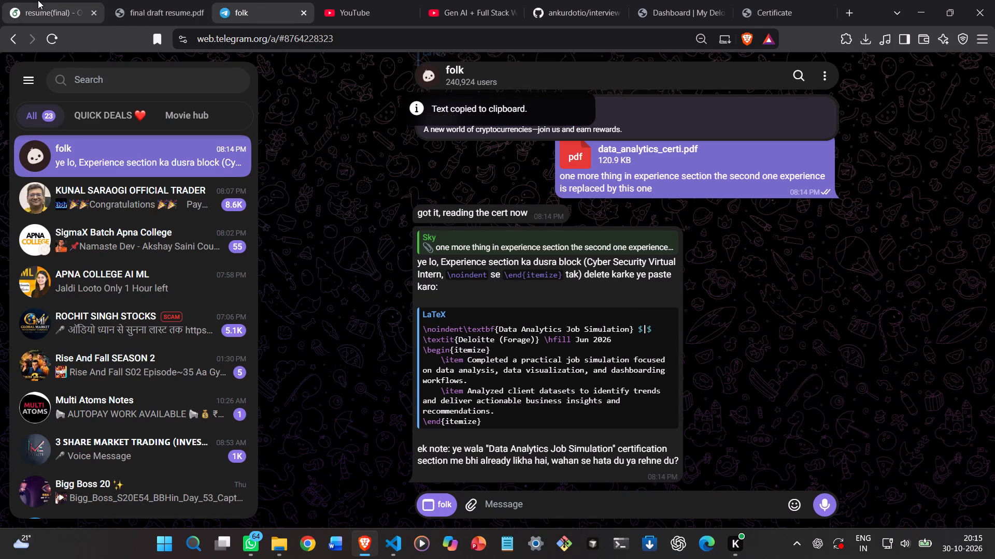
pyautogui.click(38, 0)
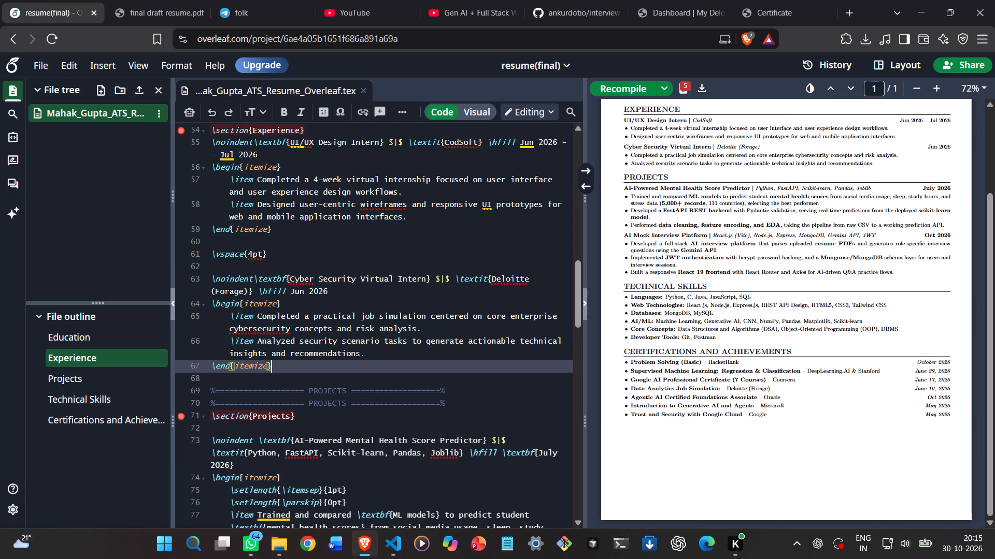
pyautogui.moveTo(210, 275); pyautogui.dragTo(306, 374)
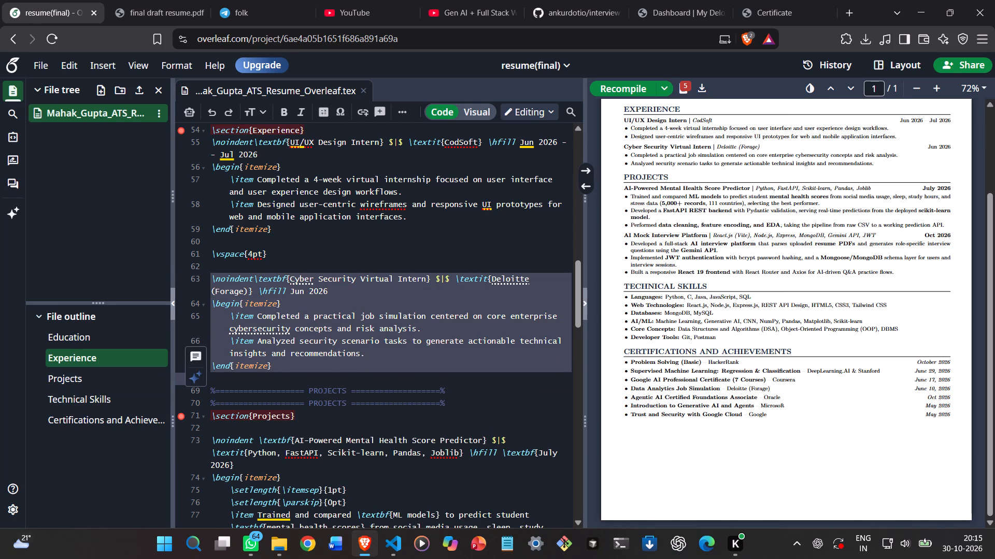
pyautogui.press('BackSpace')
pyautogui.hotkey('ctrl', 'v')
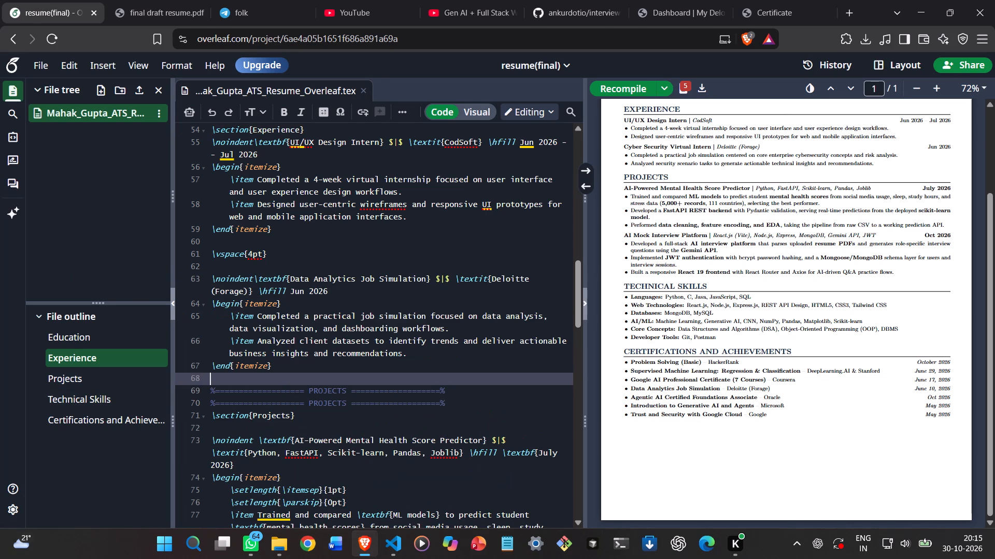
pyautogui.click(616, 92)
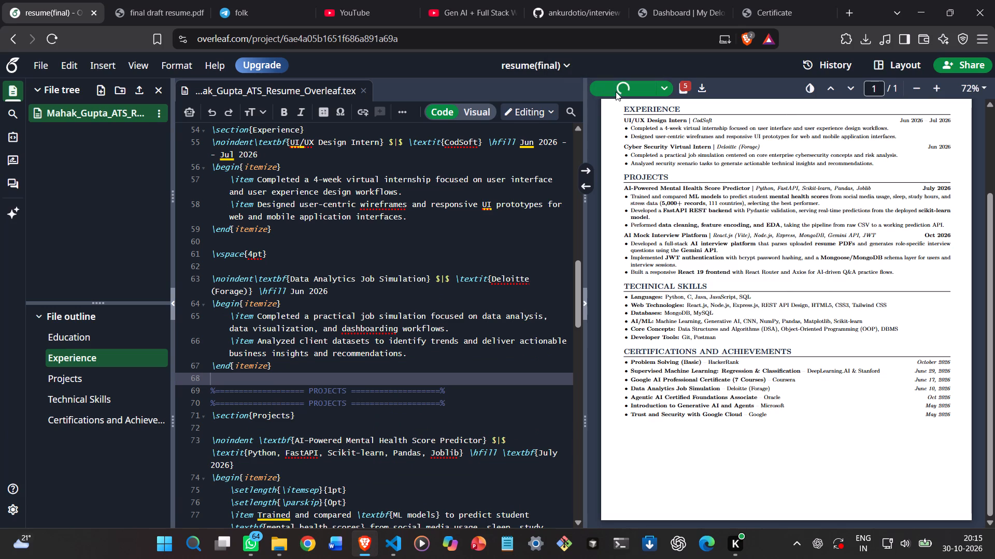
# Copy the Agentic AI Certified Foundations Associate LaTeX line from the earlier reply in the folk chat.
pyautogui.click(283, 12)
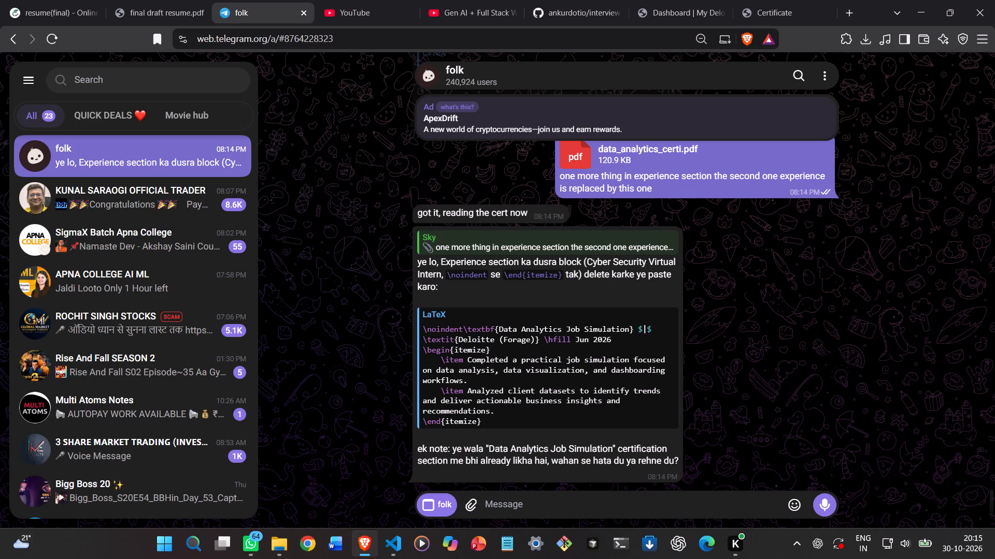
pyautogui.scroll(4, 632, 290)
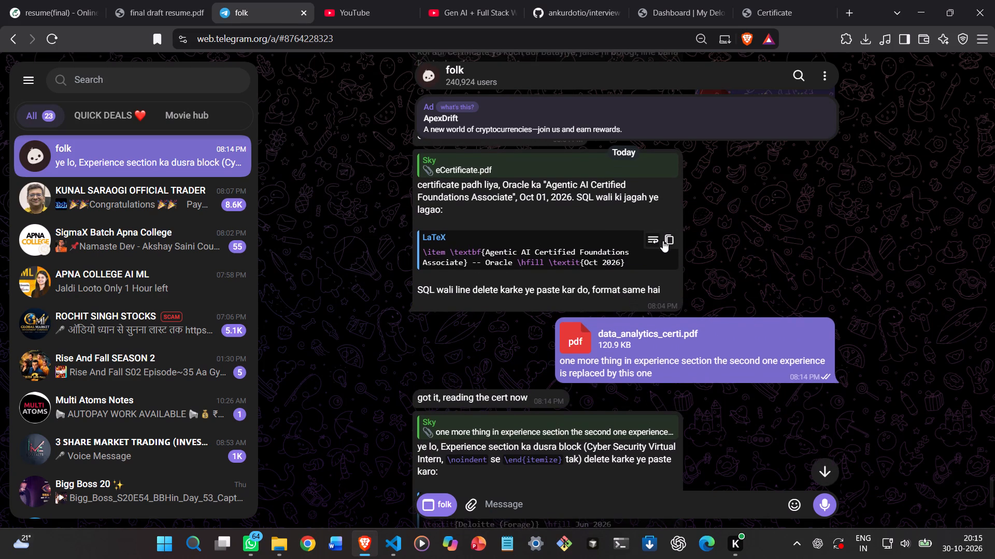
pyautogui.click(664, 241)
pyautogui.doubleClick(672, 241)
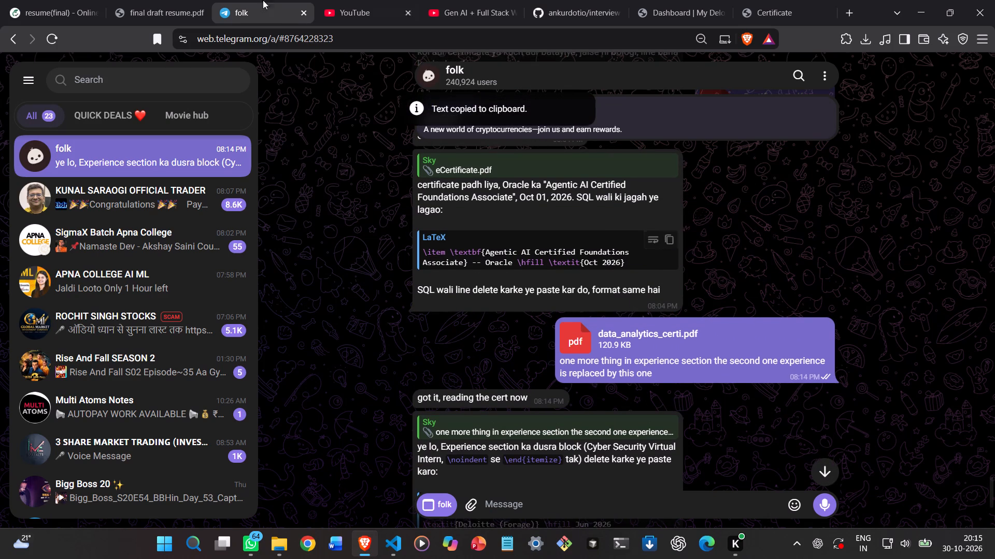
# Check the Certifications and Achievements entries in the Overleaf resume source against the copied certificate line.
pyautogui.click(42, 15)
pyautogui.scroll(-5, 312, 367)
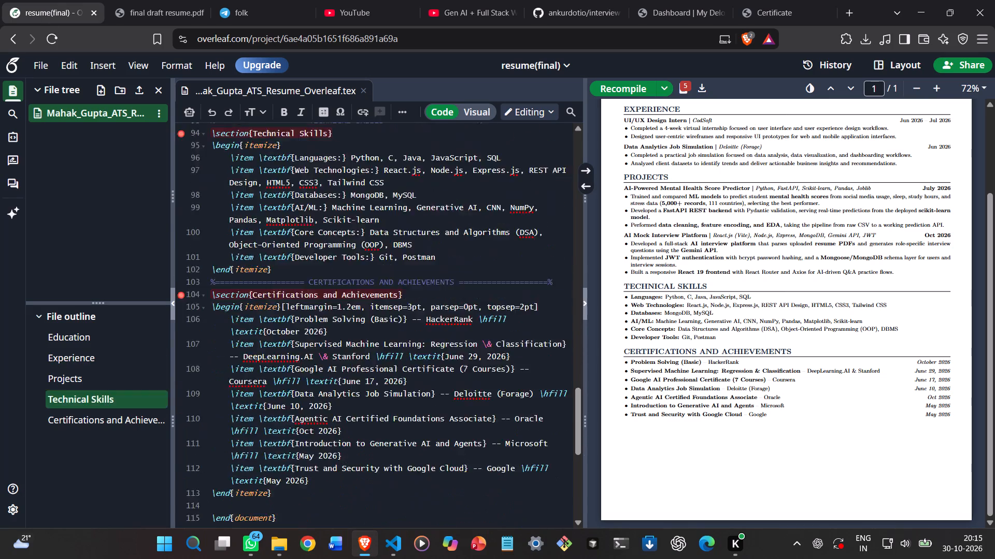
pyautogui.scroll(-4, 312, 367)
pyautogui.scroll(5, 312, 367)
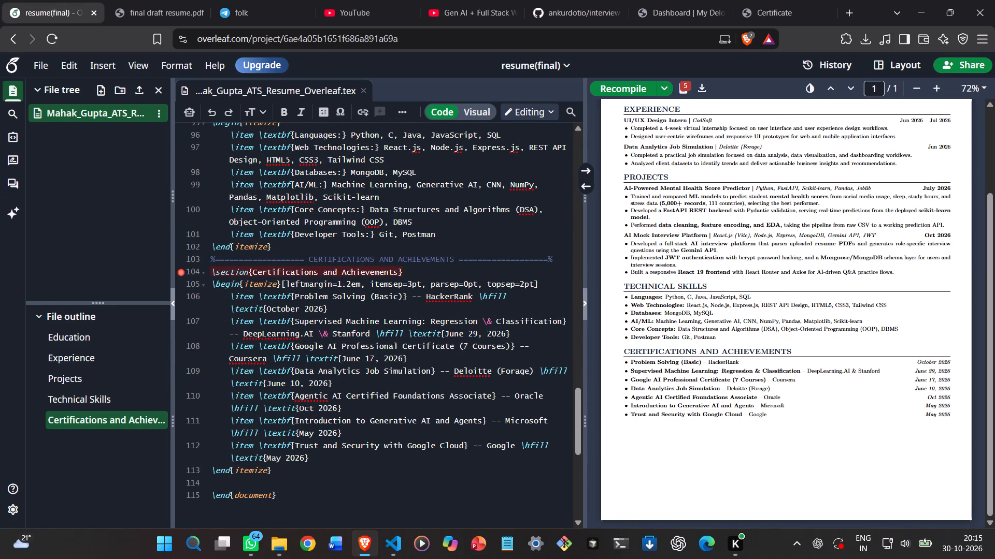
pyautogui.scroll(2, 356, 375)
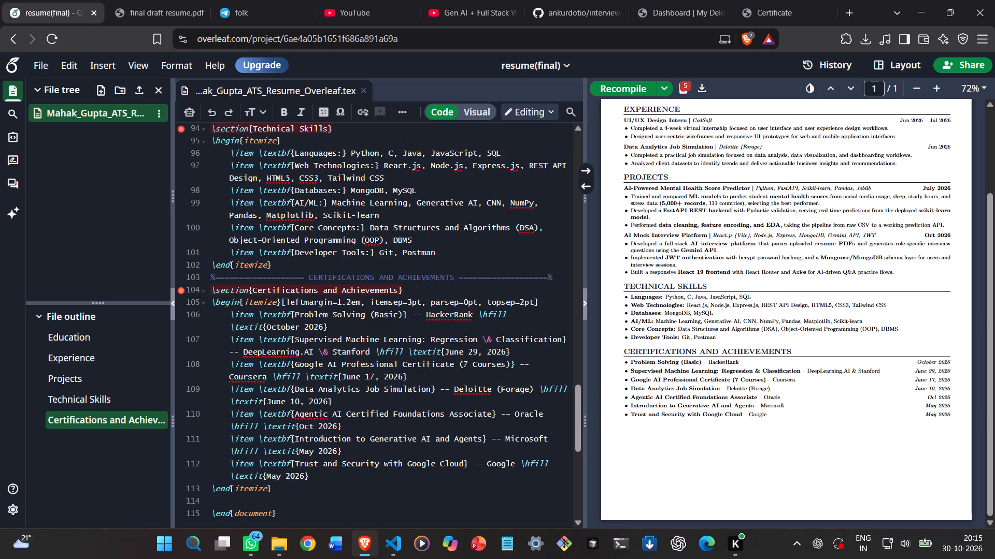
pyautogui.scroll(6, 356, 375)
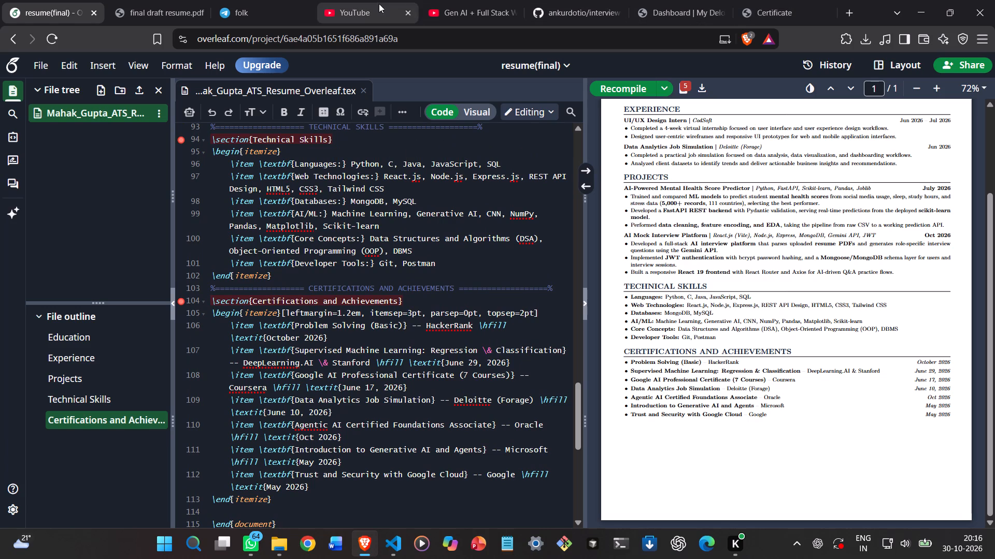
# Reread the latest replies in the folk chat, and review the compiled resume from its header in Overleaf.
pyautogui.click(249, 18)
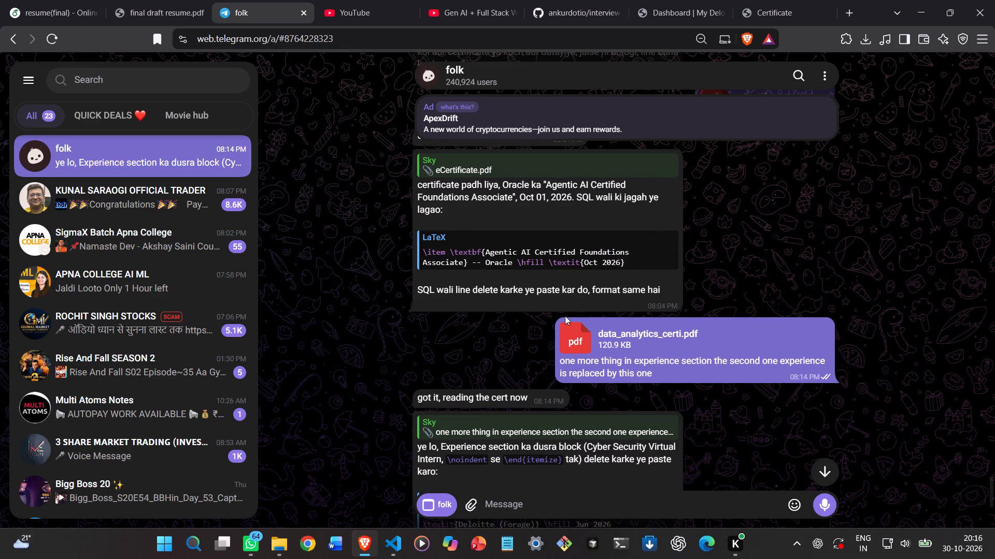
pyautogui.scroll(-4, 565, 316)
pyautogui.scroll(2, 565, 316)
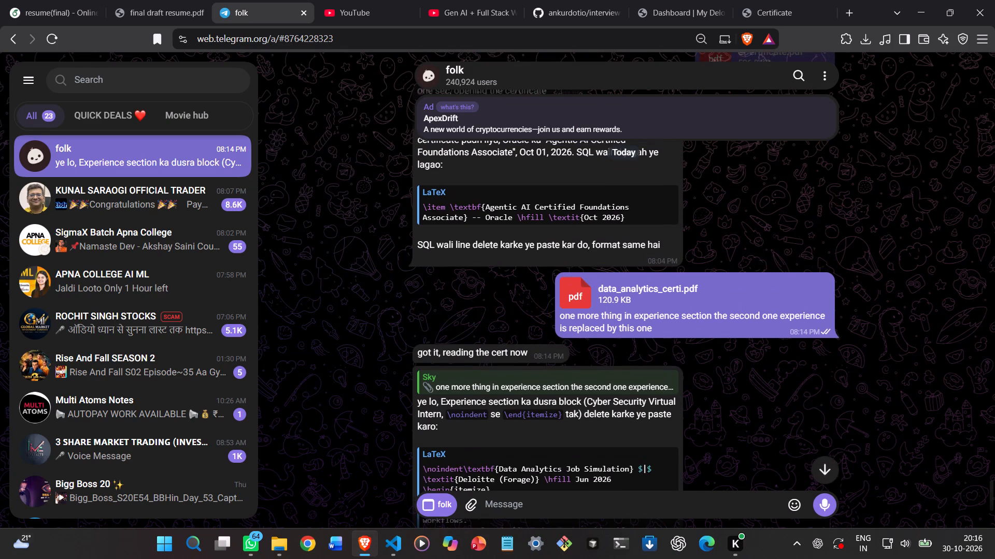
pyautogui.scroll(-1, 534, 269)
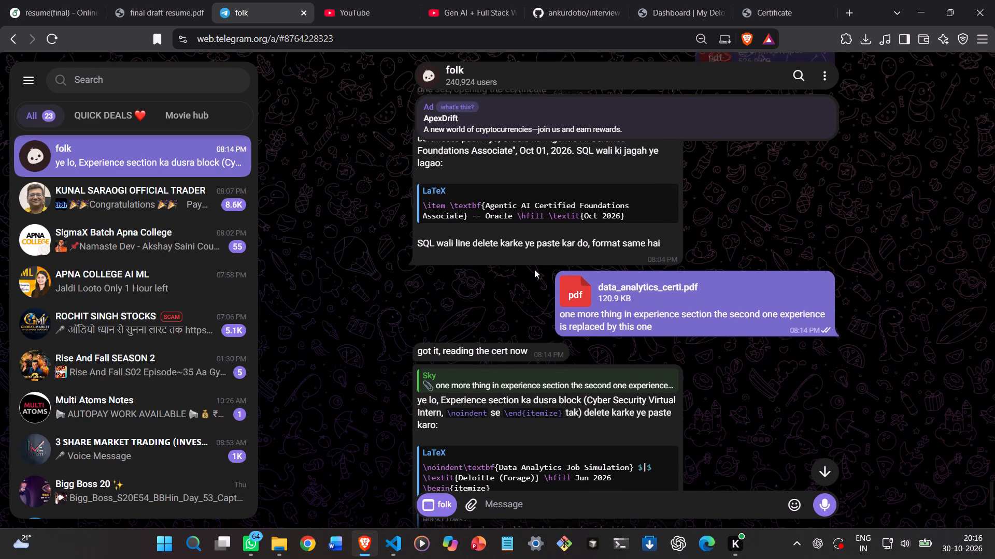
pyautogui.scroll(-3, 534, 269)
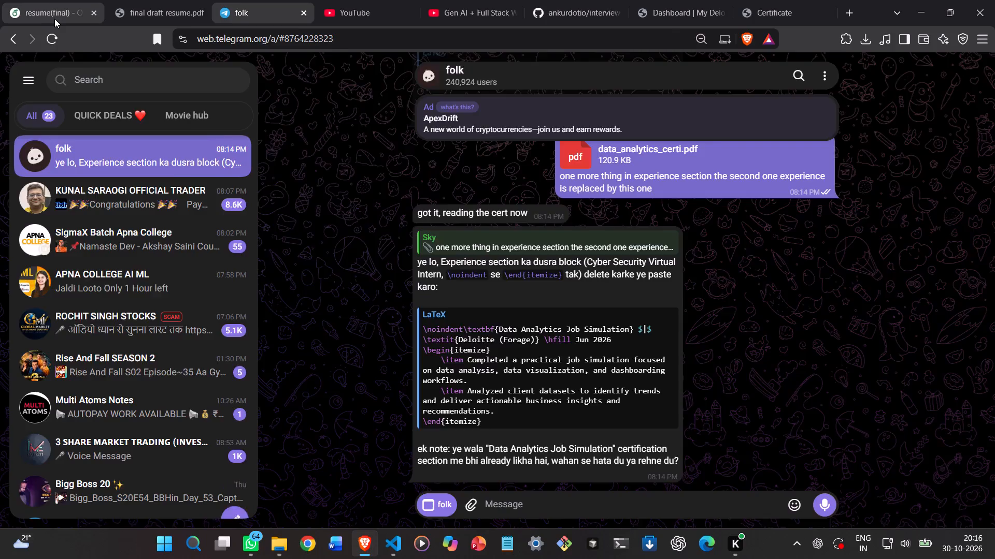
pyautogui.click(54, 19)
pyautogui.scroll(5, 712, 272)
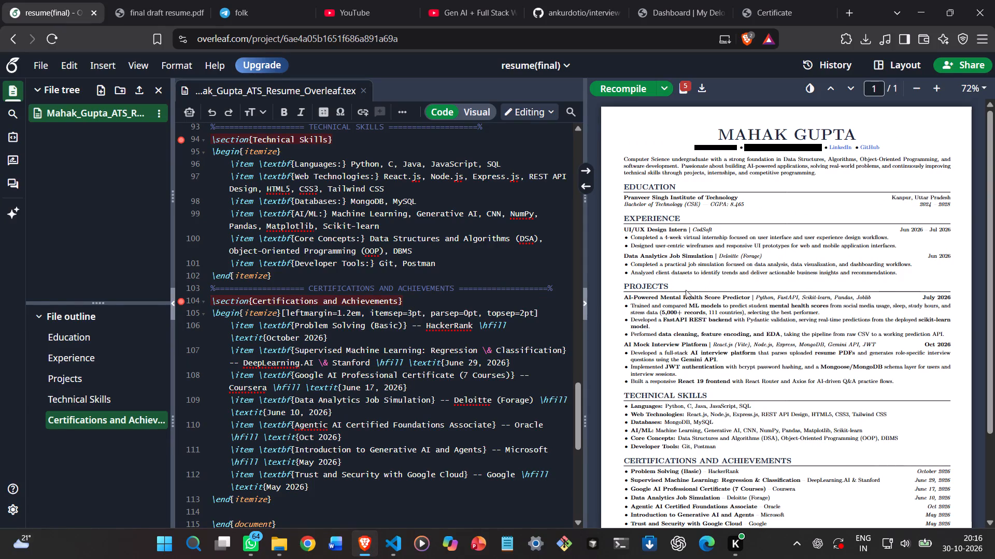
# Select the complete AI/ML entry under Technical Skills in the resume's LaTeX source.
pyautogui.scroll(-2, 660, 371)
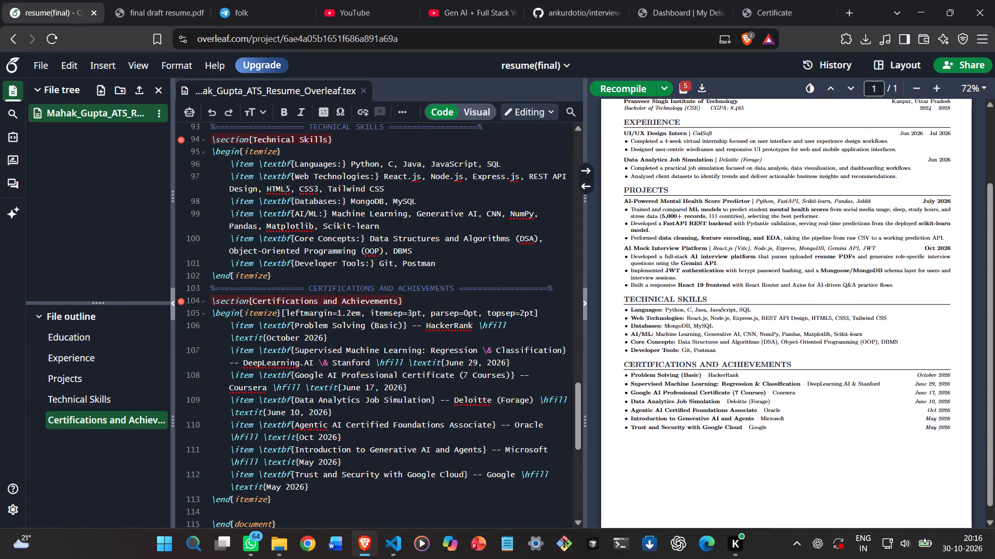
pyautogui.scroll(3, 449, 396)
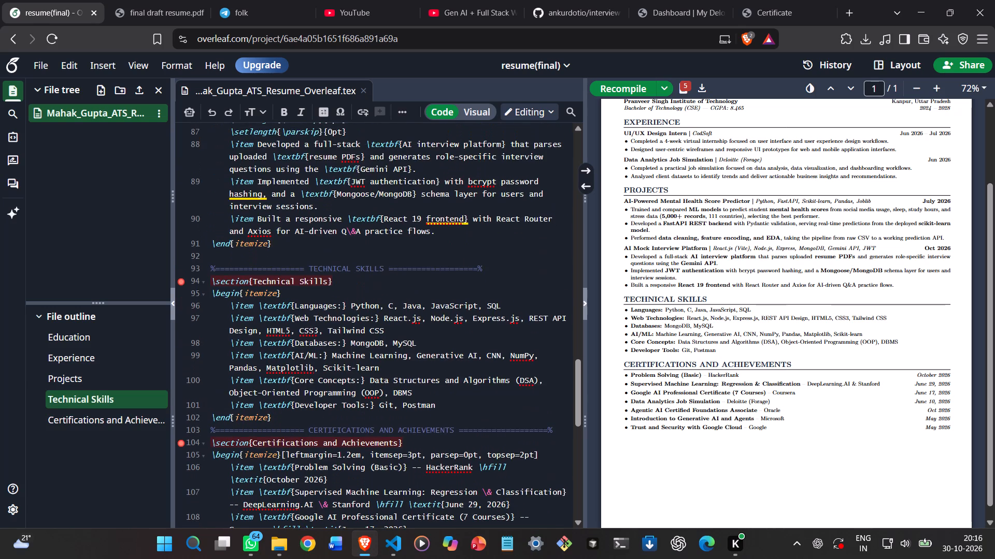
pyautogui.scroll(1, 449, 396)
pyautogui.scroll(-1, 410, 458)
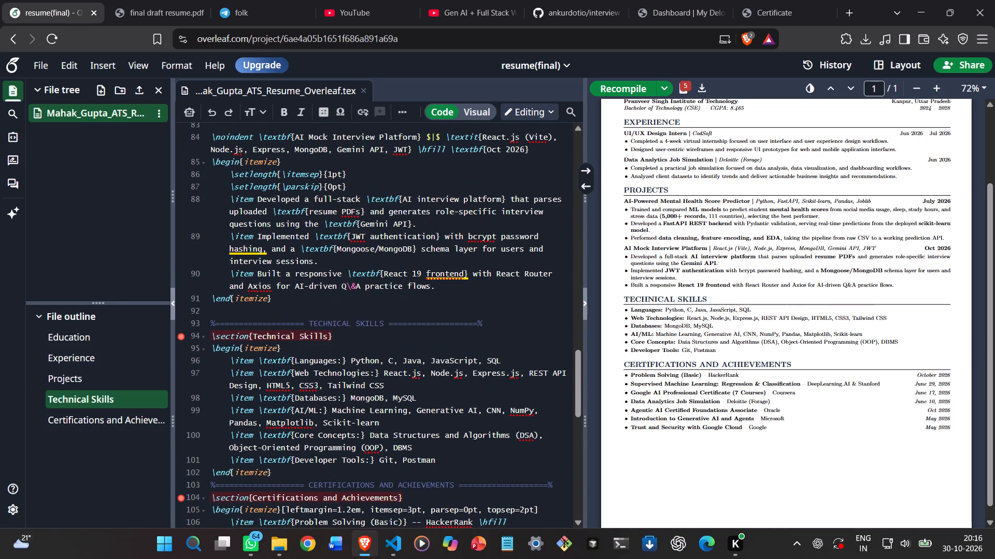
pyautogui.click(389, 423)
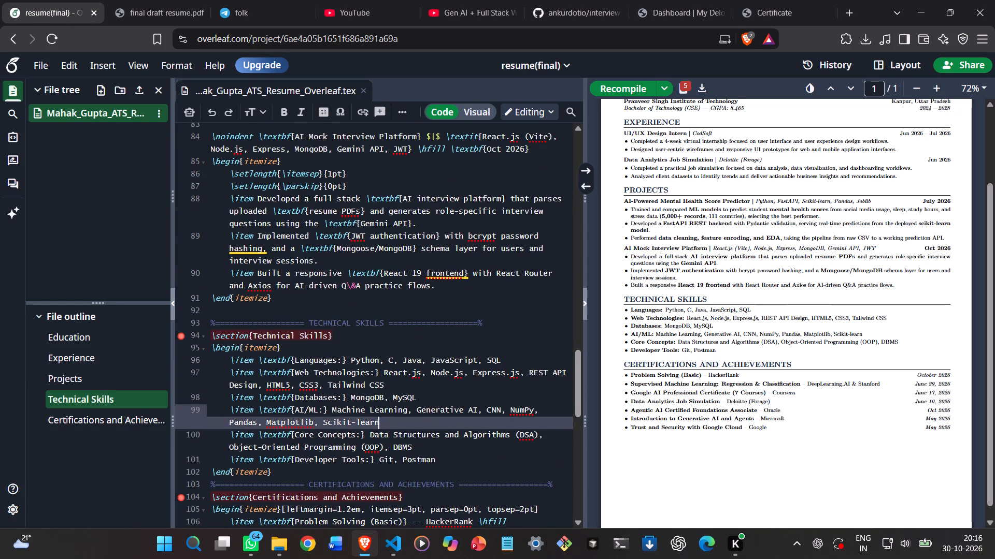
pyautogui.moveTo(230, 409); pyautogui.dragTo(418, 423)
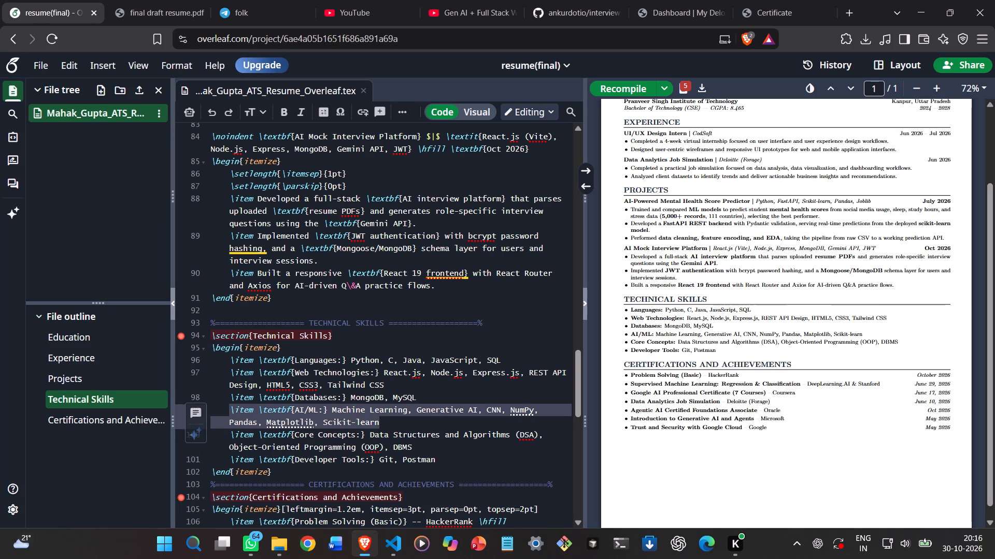
# Copy the AI/ML skills entry into the folk chat in Telegram and send it with the note "wait will give u instruction".
pyautogui.hotkey('ctrl', 'c')
pyautogui.click(418, 423)
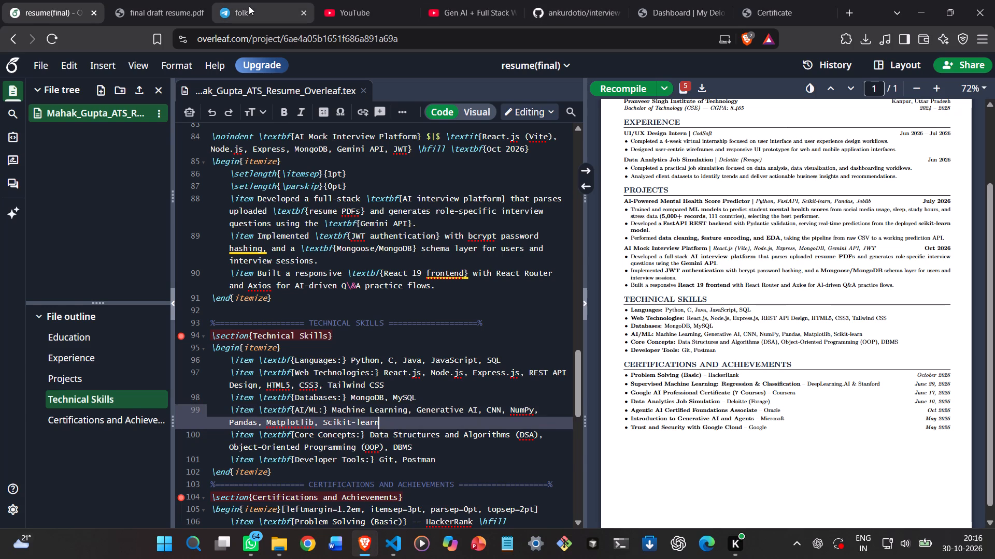
pyautogui.click(249, 6)
pyautogui.click(530, 501)
pyautogui.hotkey('ctrl', 'v')
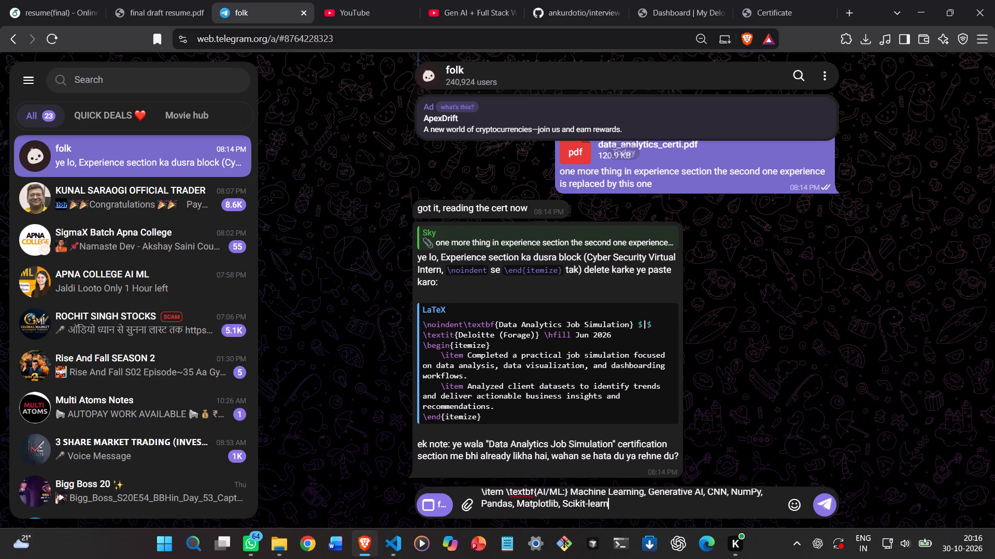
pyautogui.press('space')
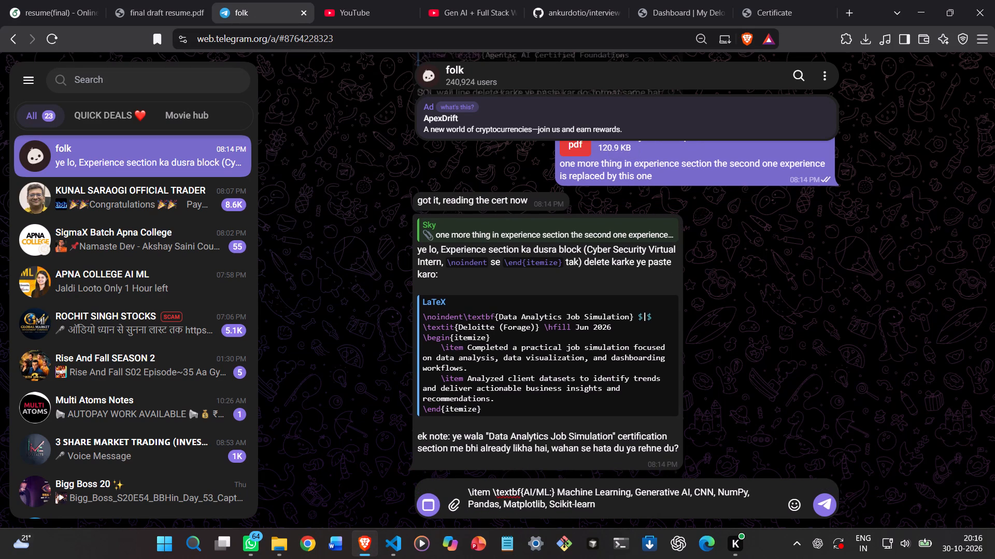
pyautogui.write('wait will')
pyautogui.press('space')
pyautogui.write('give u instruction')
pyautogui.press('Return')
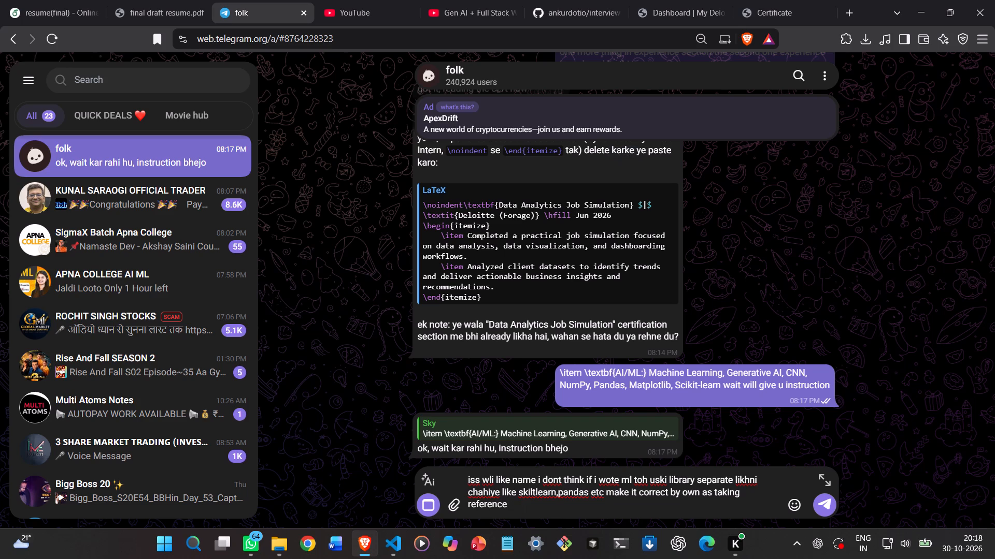
pyautogui.write('from the')
pyautogui.press('space')
pyautogui.write('reputed selected resume')
pyautogui.press('space')
pyautogui.press('Return')
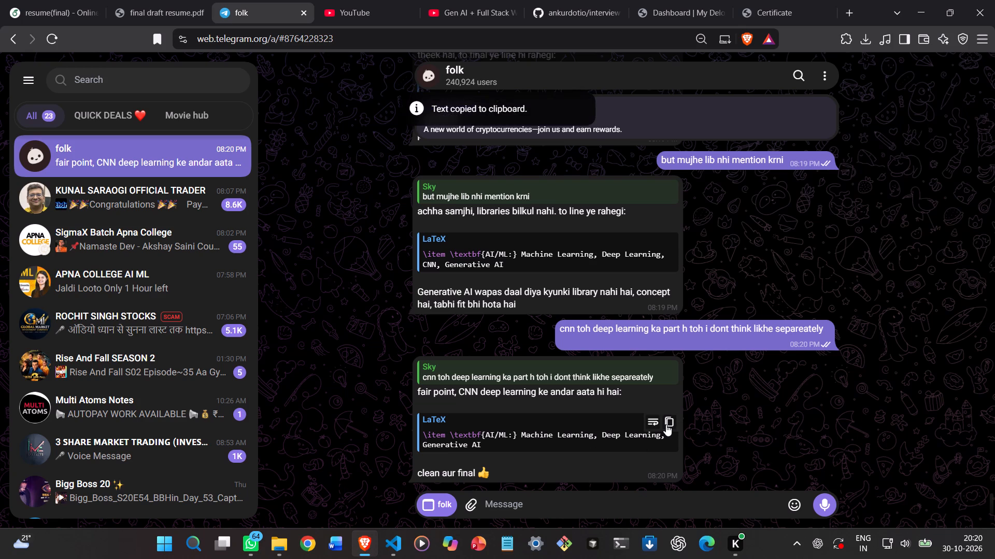
pyautogui.click(60, 13)
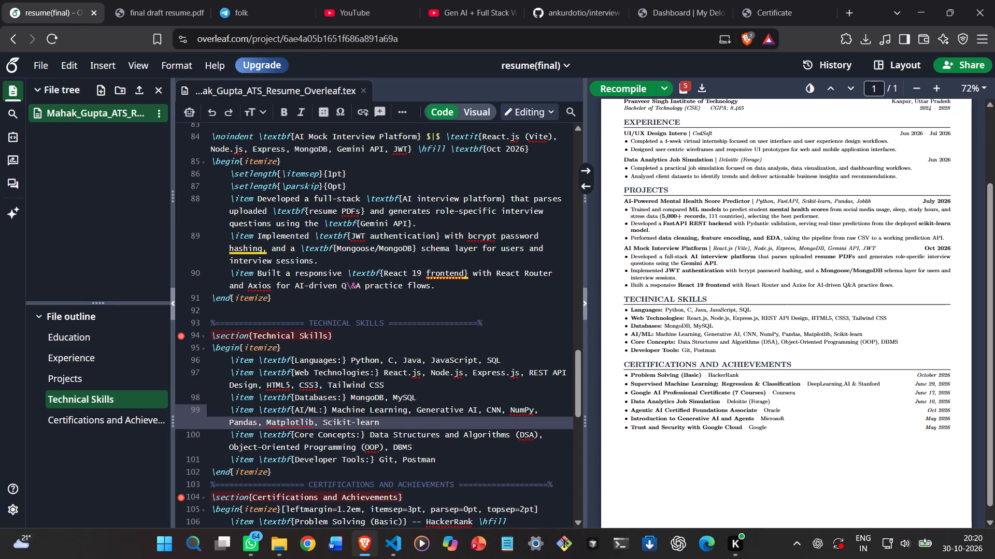
pyautogui.moveTo(393, 421); pyautogui.dragTo(245, 417)
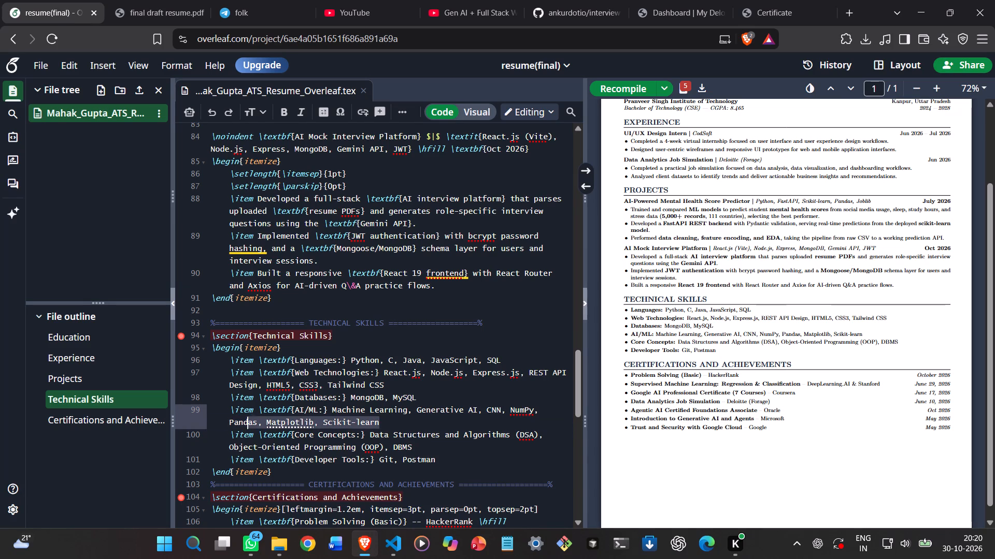
pyautogui.moveTo(245, 417); pyautogui.dragTo(230, 405)
pyautogui.press('BackSpace')
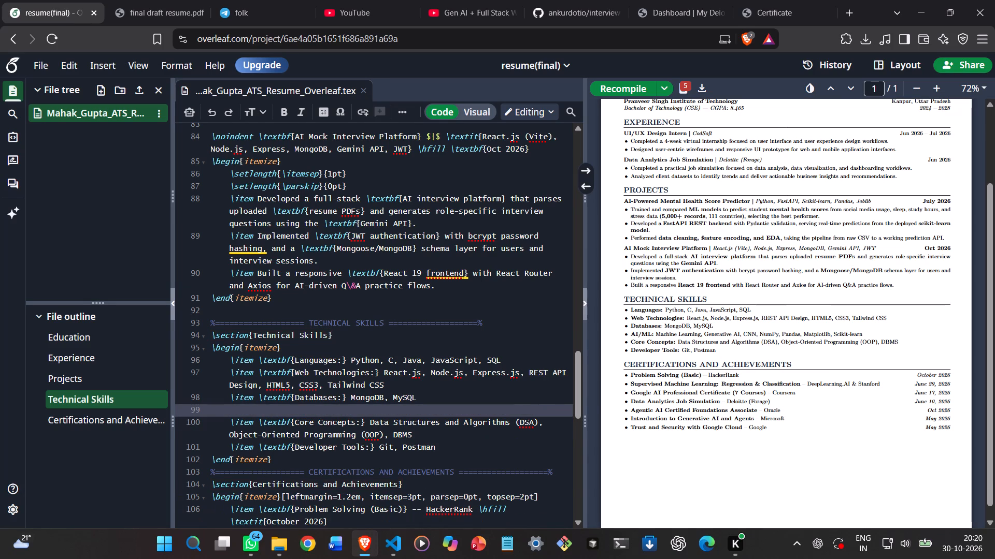
pyautogui.hotkey('ctrl', 'v')
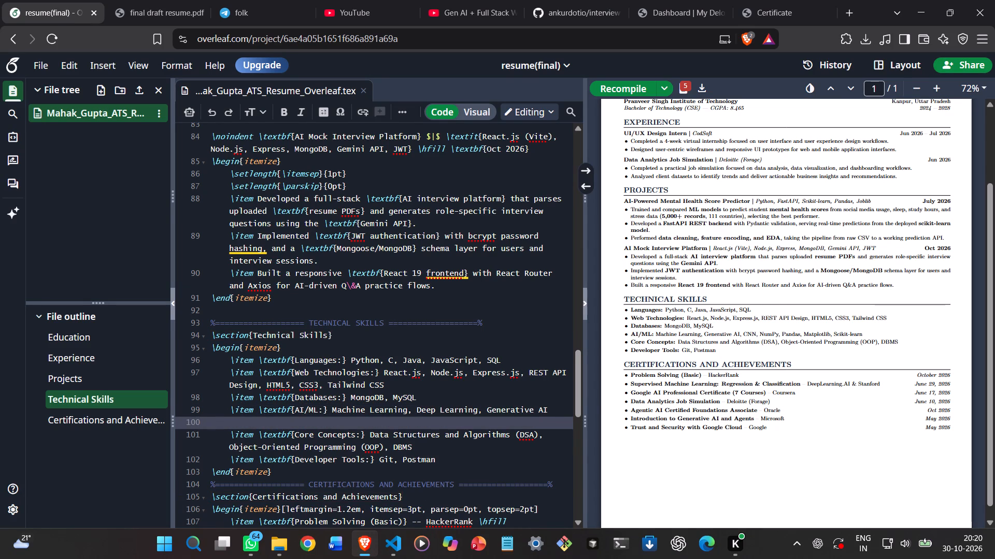
# Remove the blank line between the AI/ML and Core Concepts entries in the LaTeX source.
pyautogui.click(230, 434)
pyautogui.press('BackSpace')
pyautogui.press('BackSpace')
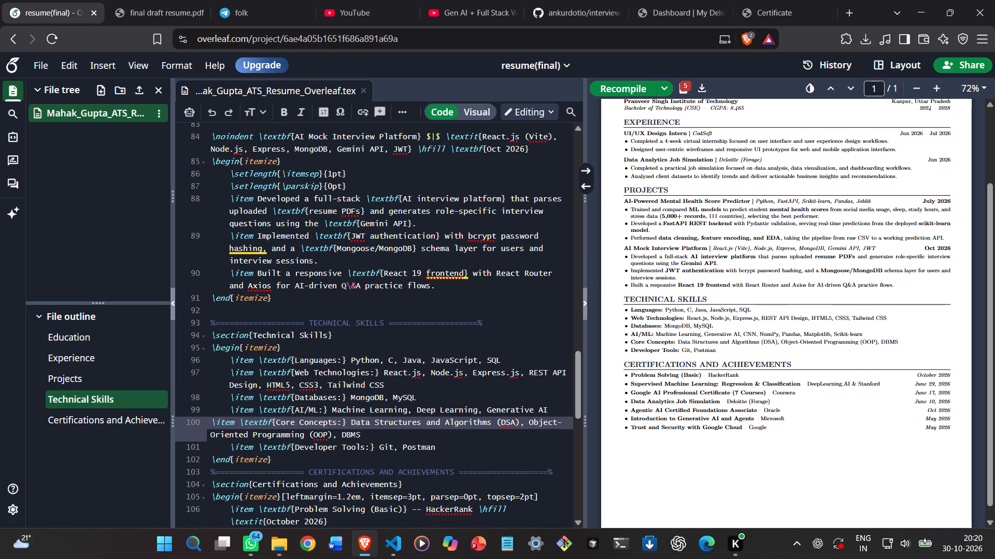
# Recompile the resume in Overleaf to refresh the PDF preview.
pyautogui.click(629, 82)
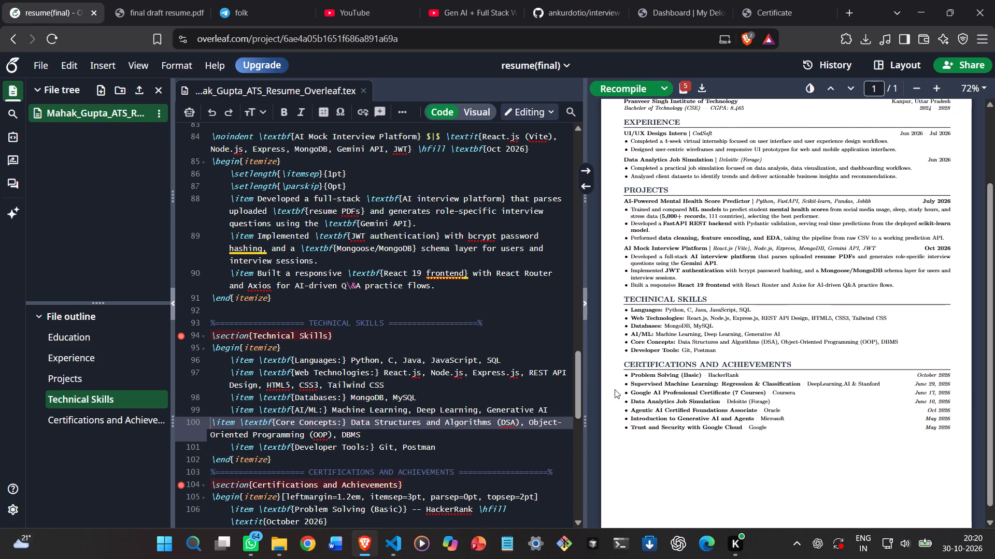
pyautogui.scroll(-1, 433, 501)
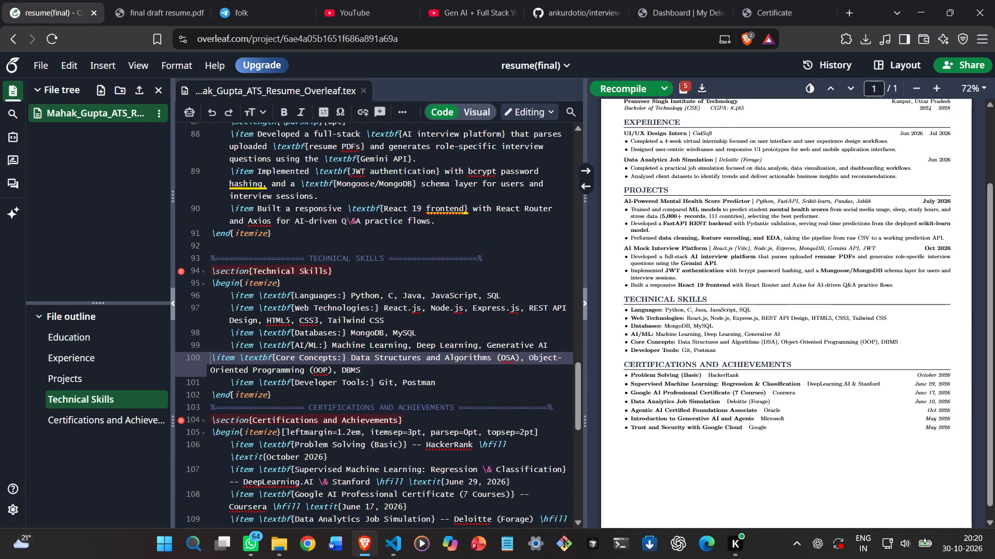
pyautogui.scroll(-2, 433, 501)
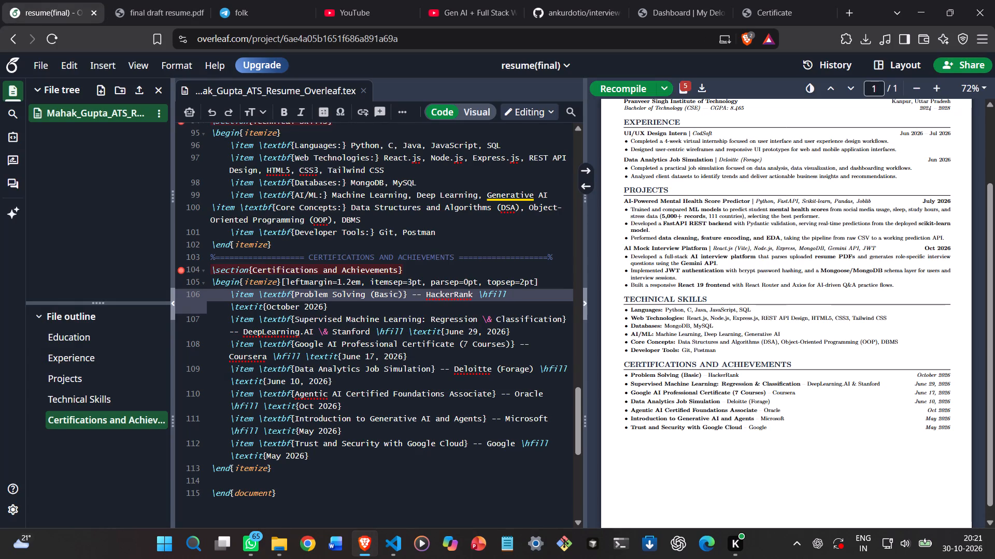
pyautogui.moveTo(522, 328); pyautogui.dragTo(482, 335)
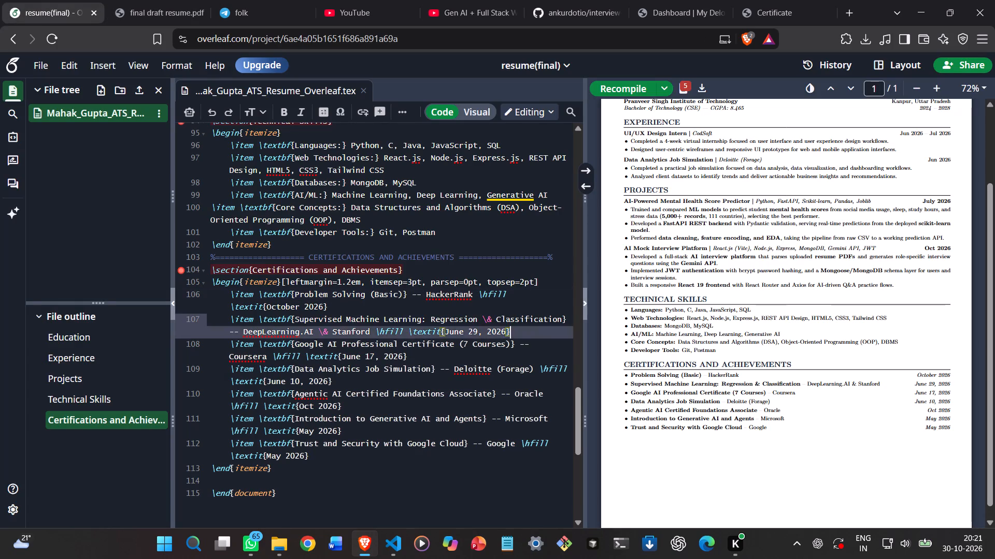
pyautogui.moveTo(482, 335); pyautogui.dragTo(231, 321)
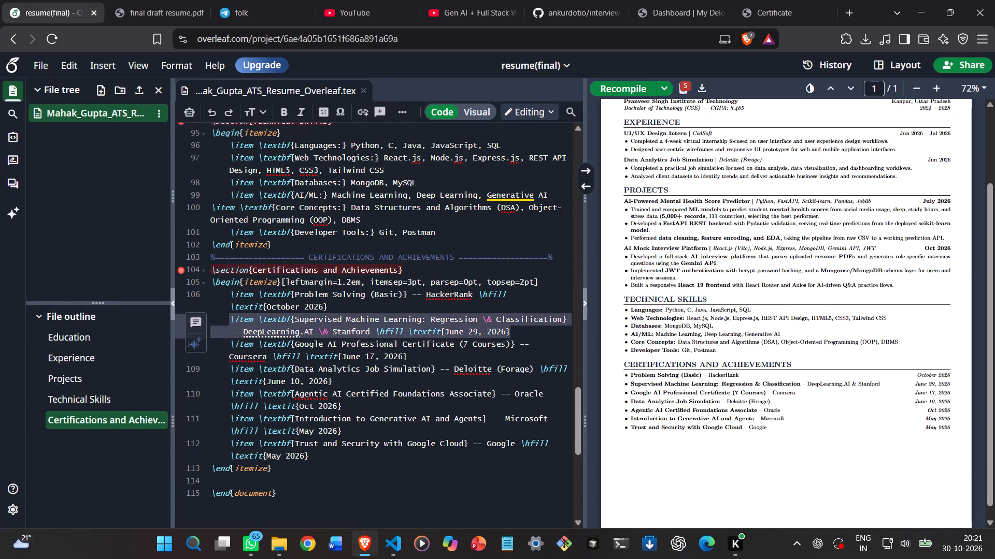
pyautogui.press('BackSpace')
pyautogui.hotkey('ctrl', 'v')
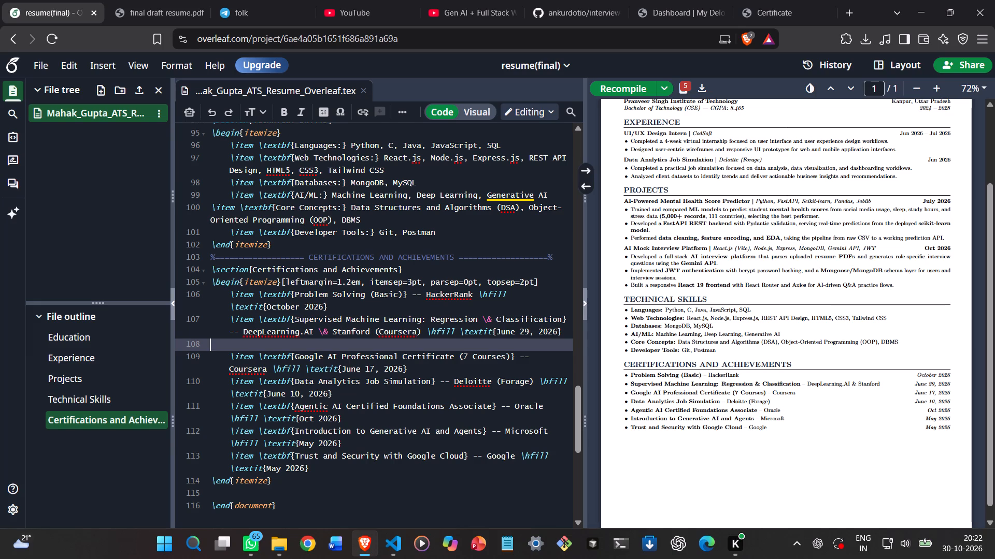
# Remove the blank line above the Google AI Professional Certificate entry and indent that entry by four spaces.
pyautogui.click(230, 352)
pyautogui.press('BackSpace')
pyautogui.press('BackSpace')
pyautogui.hscroll(-1, 230, 352)
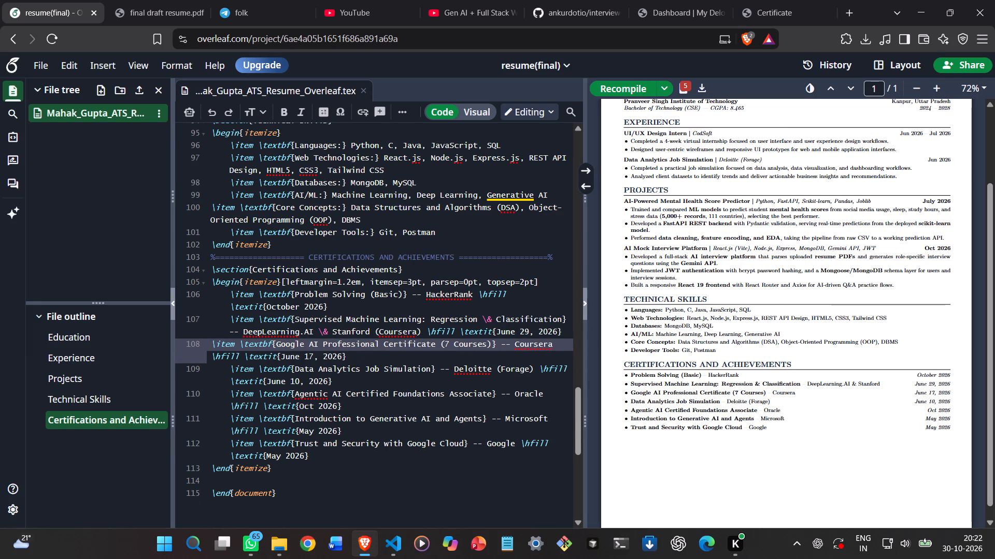
pyautogui.hscroll(-1, 230, 352)
pyautogui.press('space')
pyautogui.press('space')
pyautogui.press('space')
pyautogui.press('space')
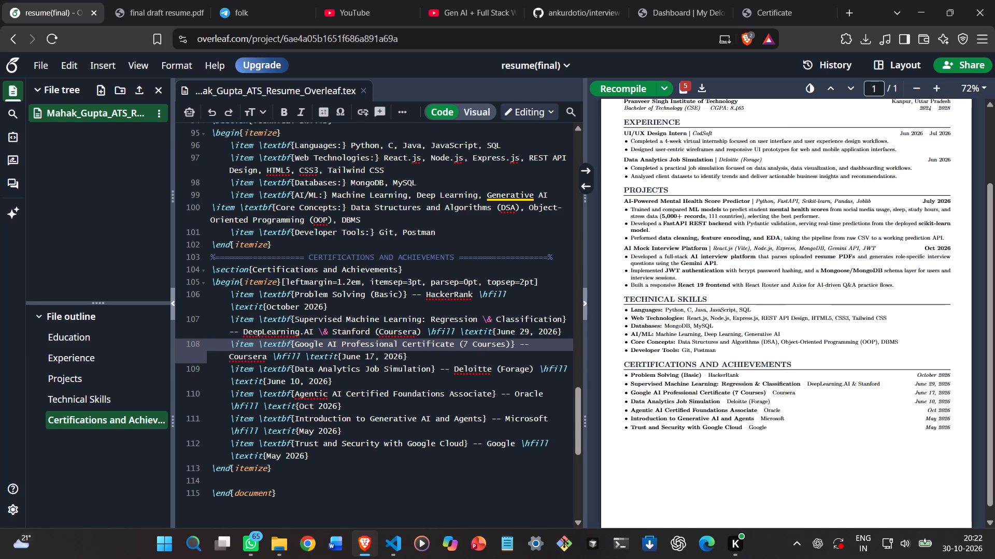
# Recompile the resume with the revised certification entry.
pyautogui.click(630, 79)
pyautogui.click(631, 88)
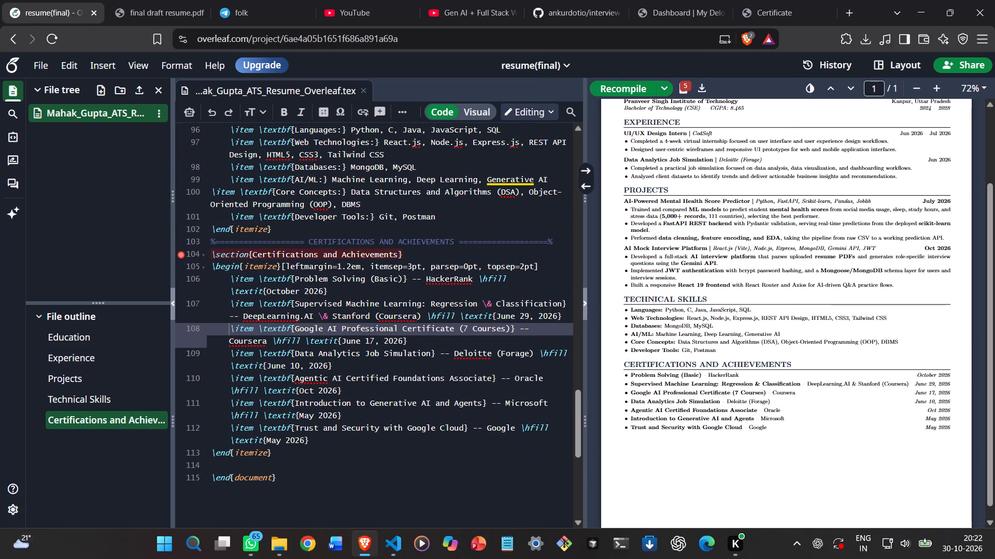
# Review the recompiled preview and the LaTeX source of the Projects, Technical Skills and Certifications sections.
pyautogui.scroll(1, 704, 397)
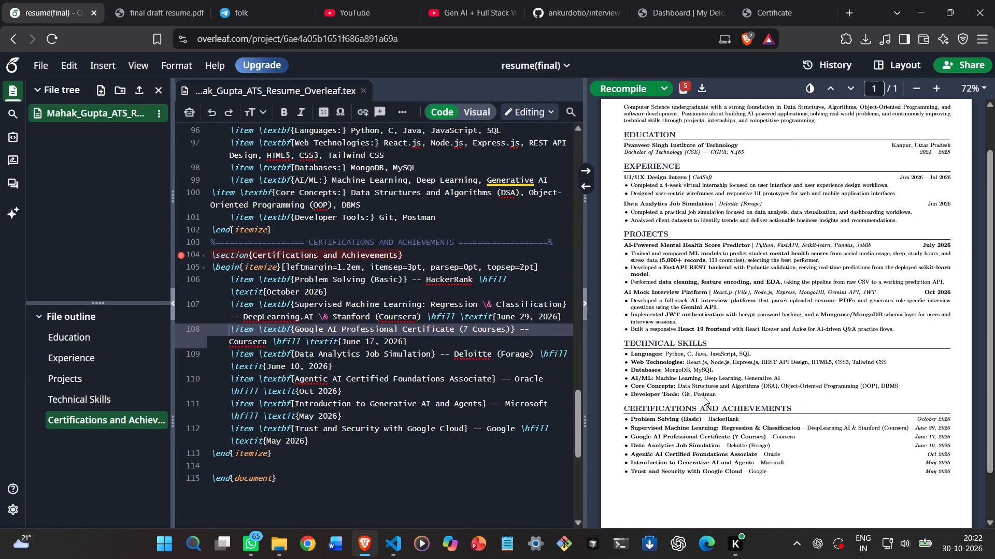
pyautogui.scroll(-2, 649, 404)
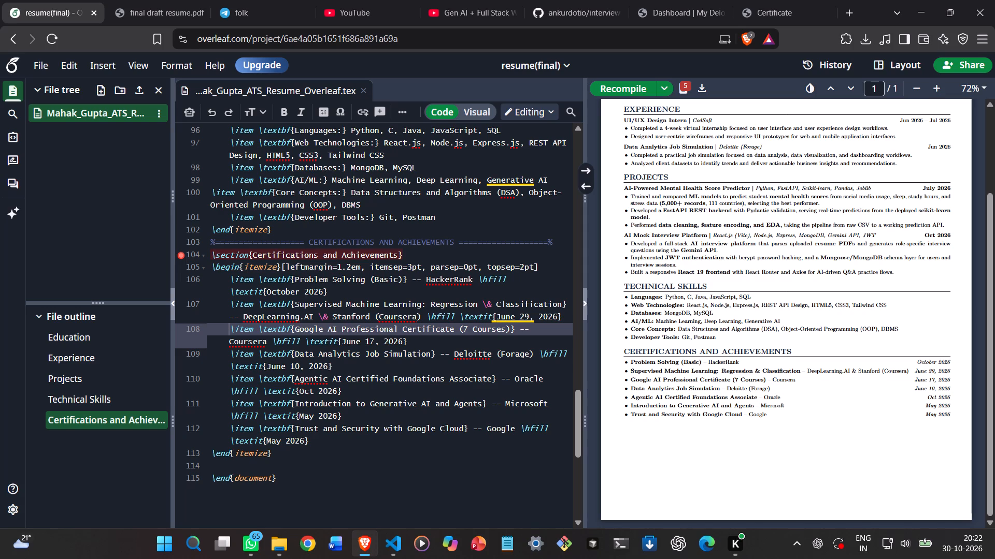
pyautogui.scroll(1, 463, 236)
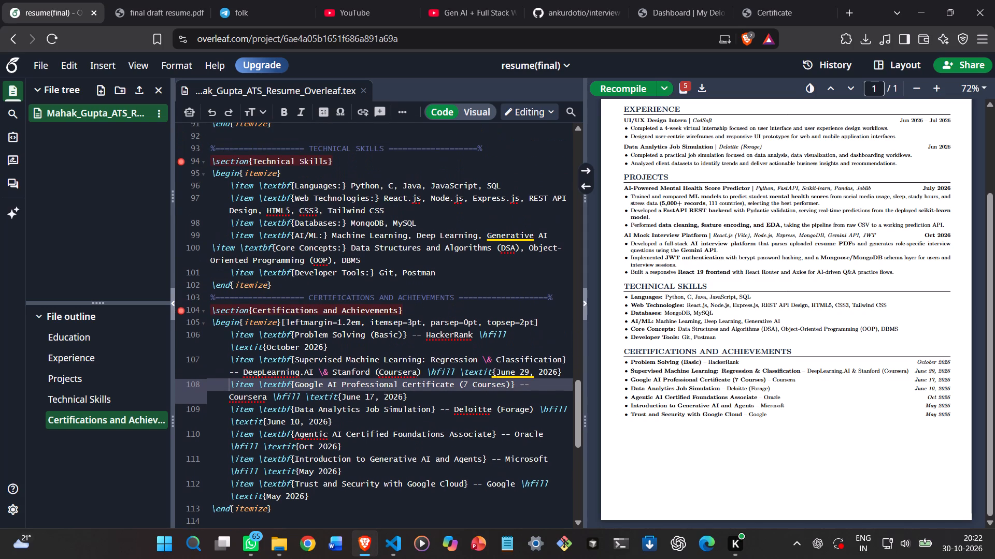
pyautogui.scroll(2, 463, 236)
pyautogui.scroll(-2, 463, 236)
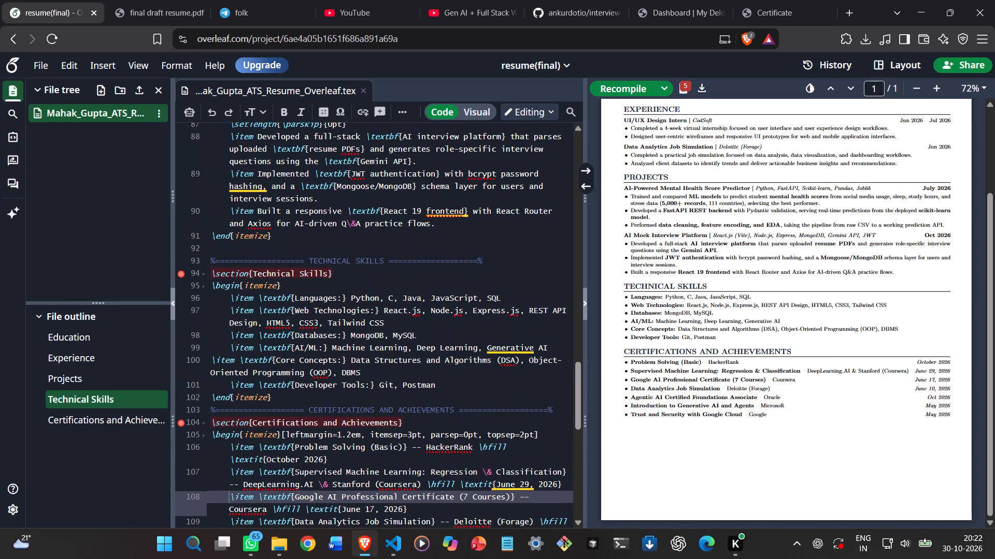
pyautogui.scroll(-1, 463, 236)
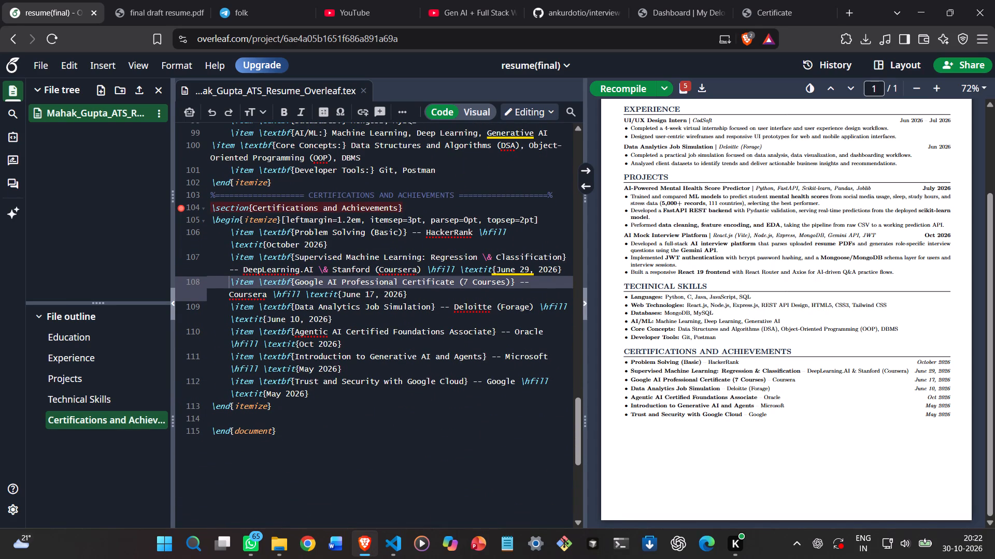
pyautogui.scroll(7, 363, 325)
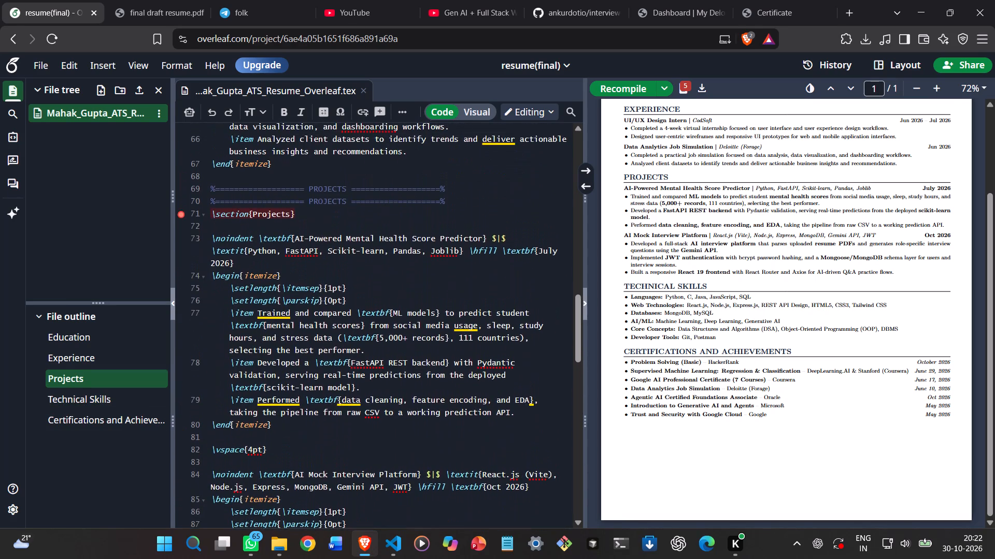
pyautogui.scroll(4, 363, 325)
pyautogui.scroll(-8, 363, 325)
pyautogui.scroll(5, 363, 325)
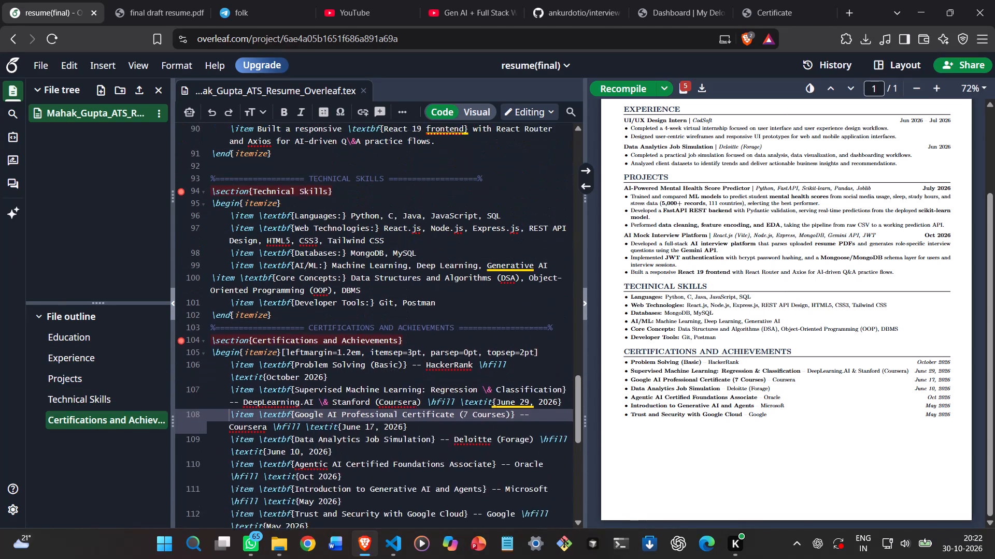
# Append ", Agentic AI" after Generative AI in the AI/ML entry under Technical Skills.
pyautogui.scroll(1, 363, 325)
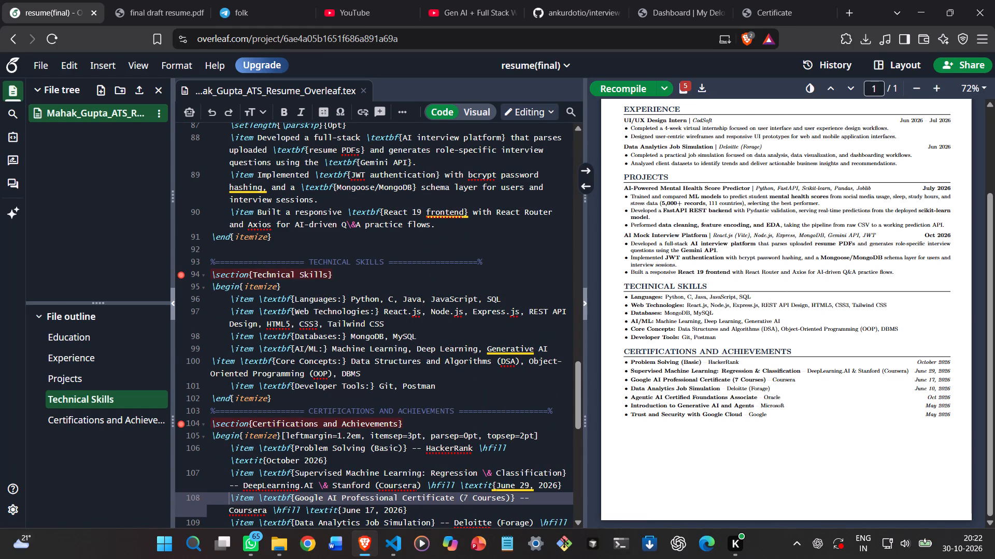
pyautogui.click(554, 349)
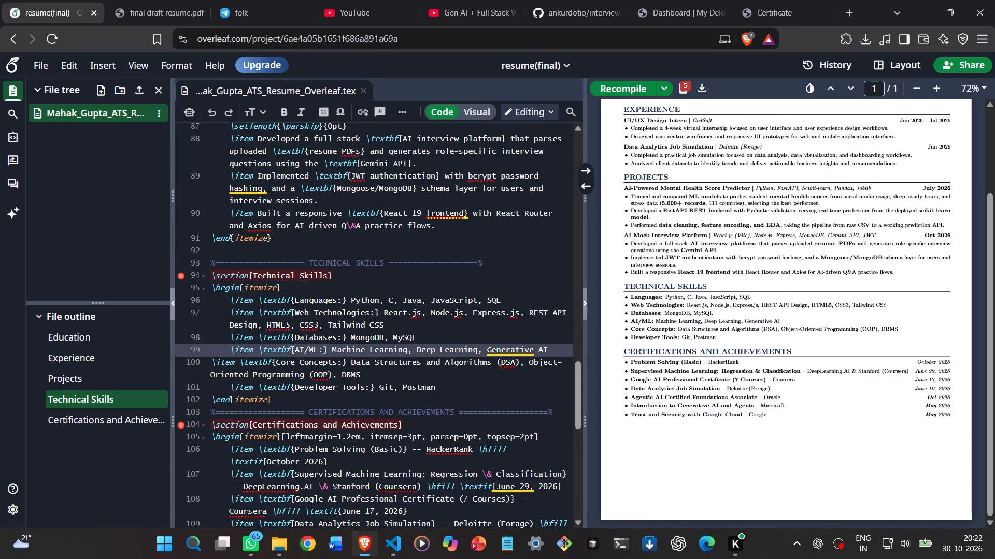
pyautogui.write(',')
pyautogui.press('space')
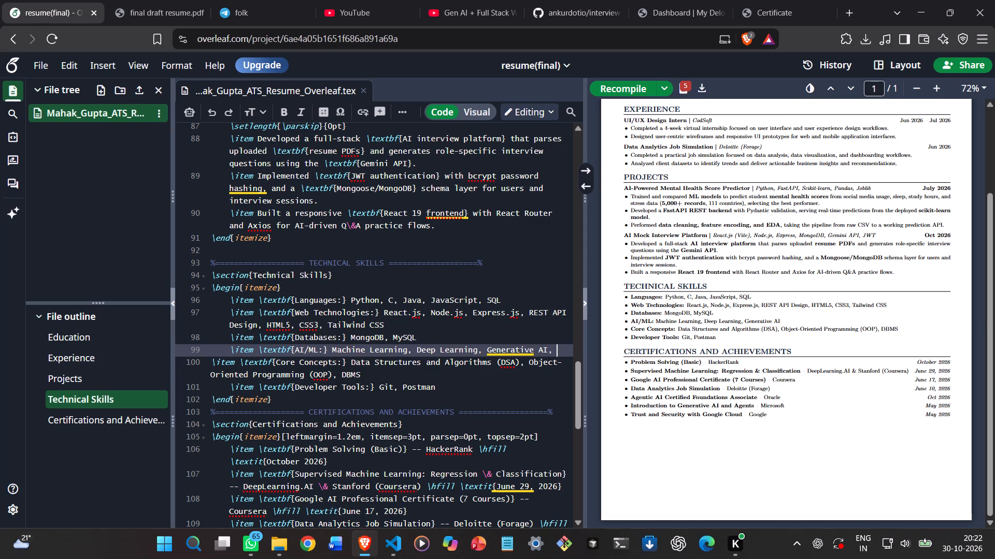
pyautogui.press('a')
pyautogui.write('gentic')
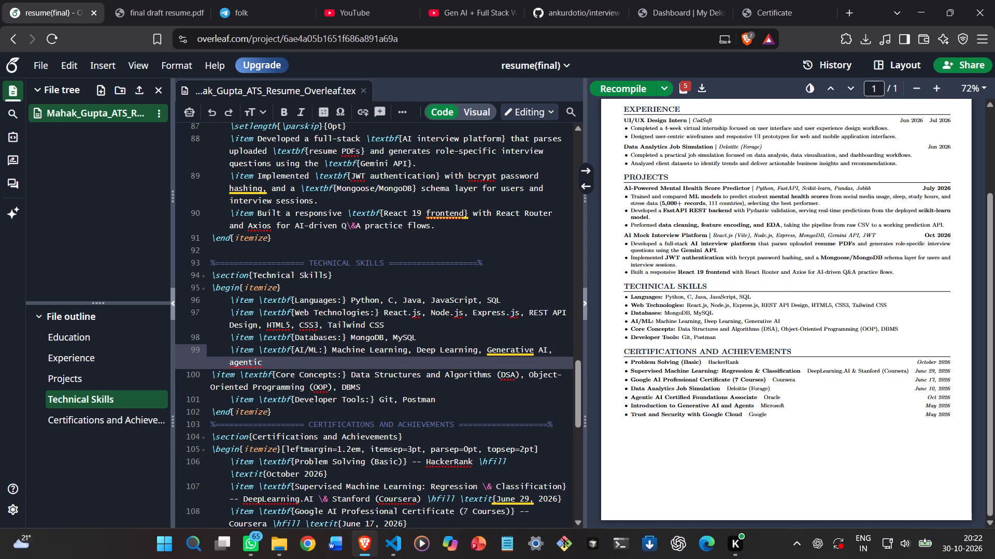
pyautogui.press('BackSpace')
pyautogui.press('BackSpace')
pyautogui.press('BackSpace')
pyautogui.press('BackSpace')
pyautogui.press('BackSpace')
pyautogui.press('BackSpace')
pyautogui.press('BackSpace')
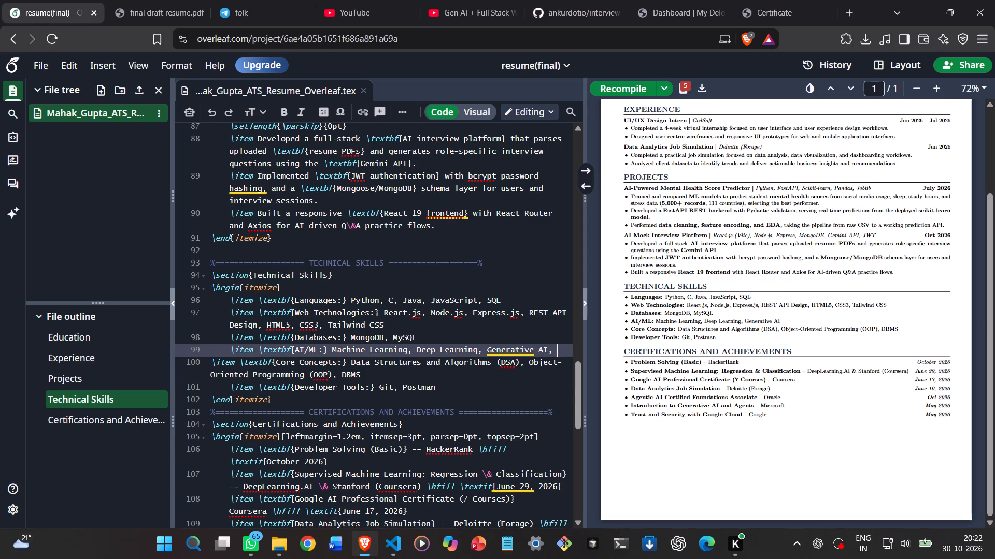
pyautogui.press('a')
pyautogui.press('BackSpace')
pyautogui.hotkey('shift', 'a')
pyautogui.write('gentic')
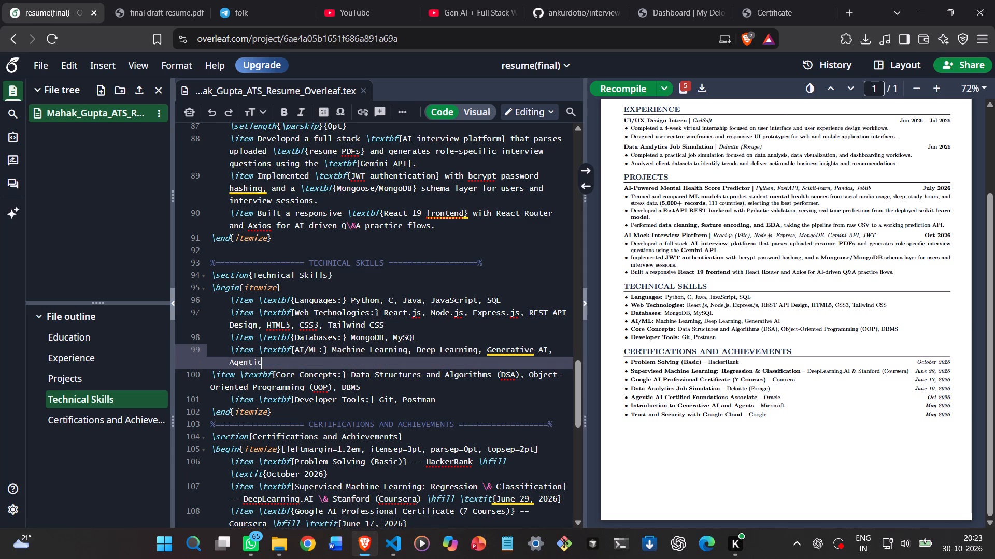
pyautogui.press('space')
pyautogui.write('AI')
# Recompile the resume with Agentic AI added to the AI/ML skills entry.
pyautogui.click(640, 90)
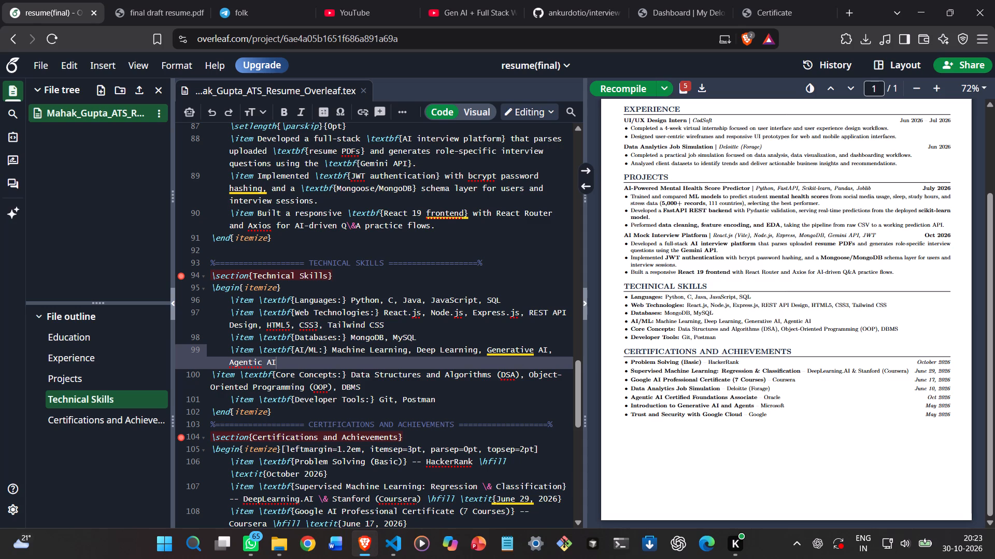
# Download the compiled resume PDF as resume_final_ into the New_ML_PROJECT folder within Downloads.
pyautogui.scroll(1, 664, 283)
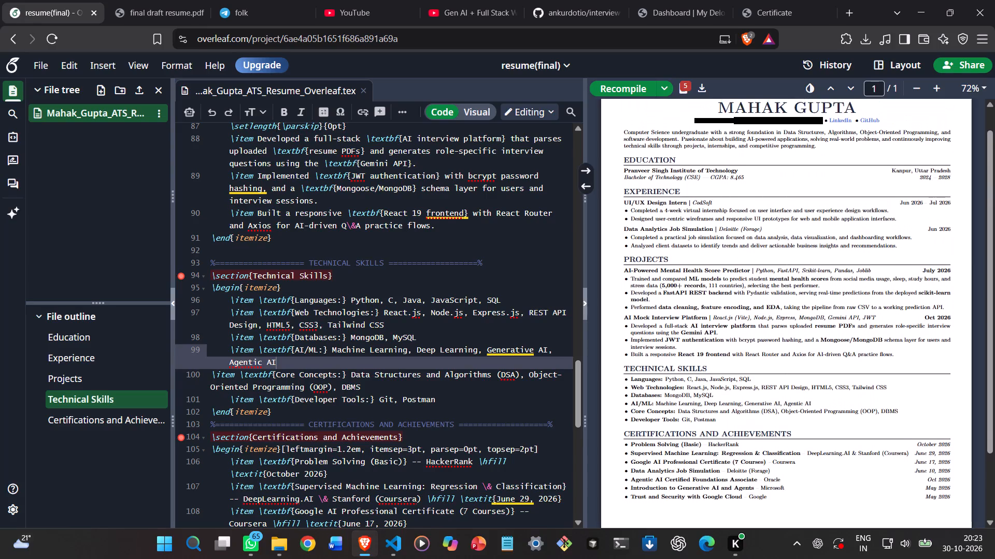
pyautogui.scroll(2, 664, 283)
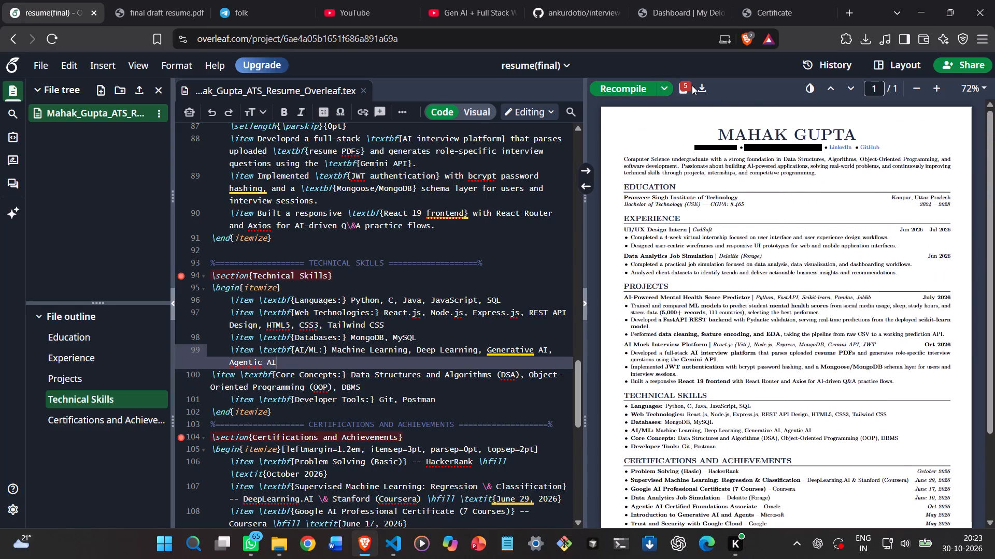
pyautogui.click(699, 90)
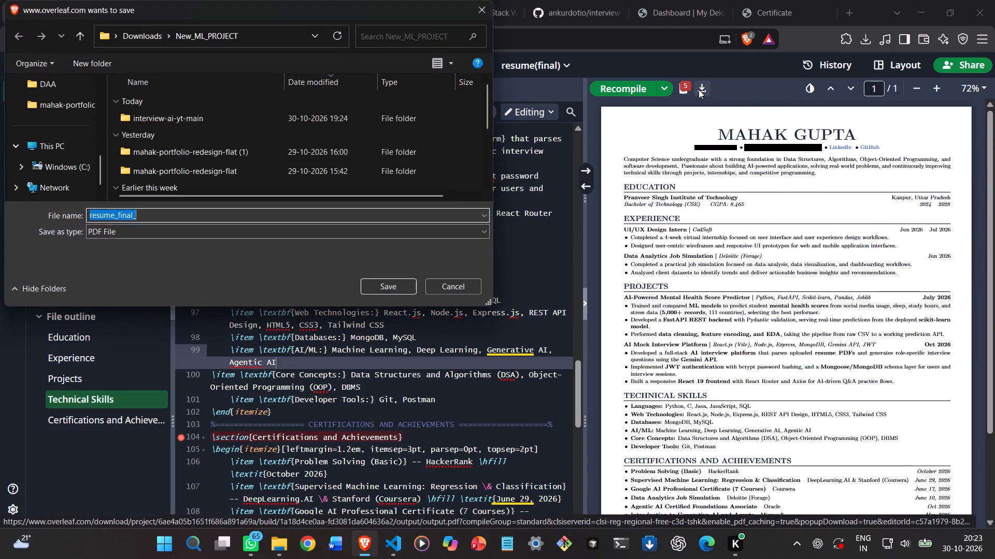
pyautogui.click(385, 292)
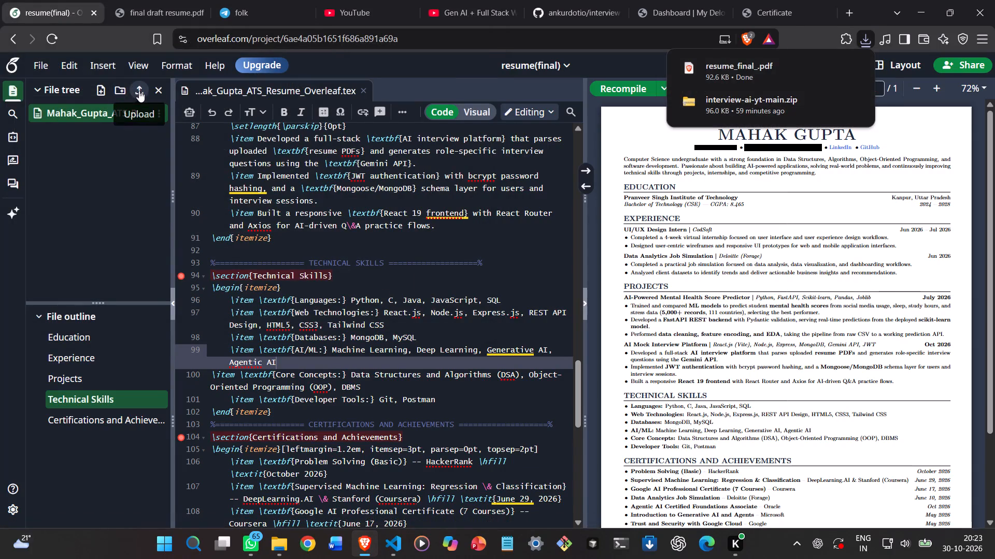
# Download the project source as a .zip in the New_ML_PROJECT folder, replacing the suggested file name with resume.
pyautogui.click(38, 61)
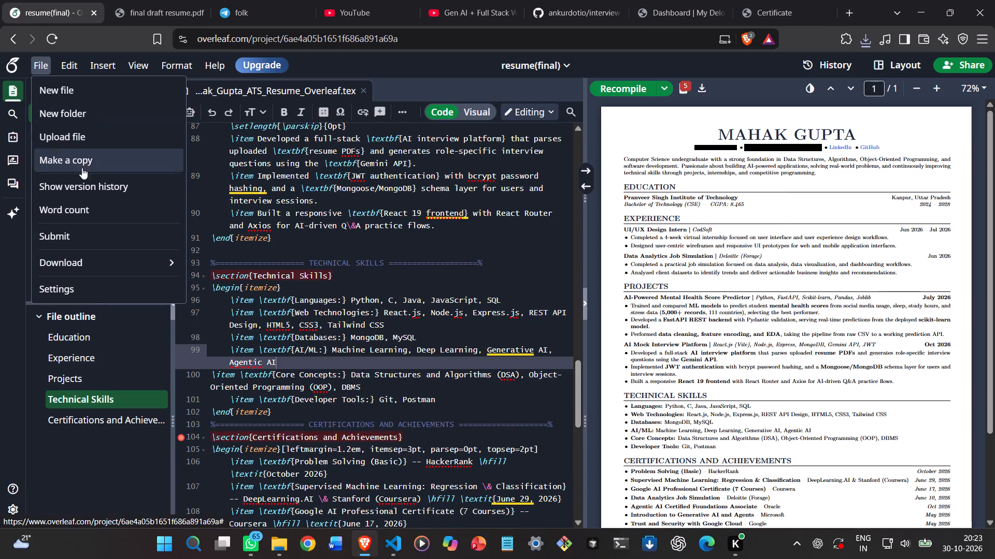
pyautogui.click(79, 259)
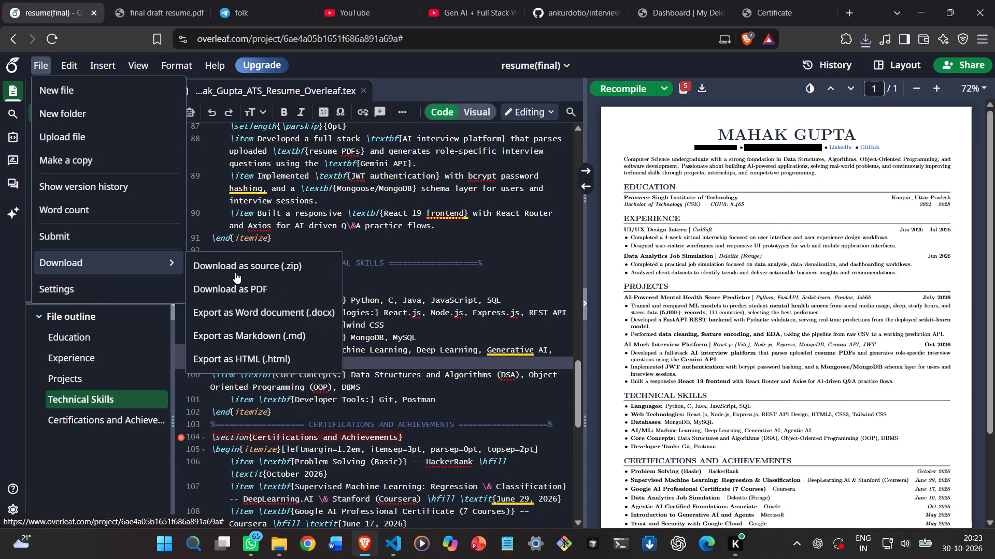
pyautogui.click(235, 272)
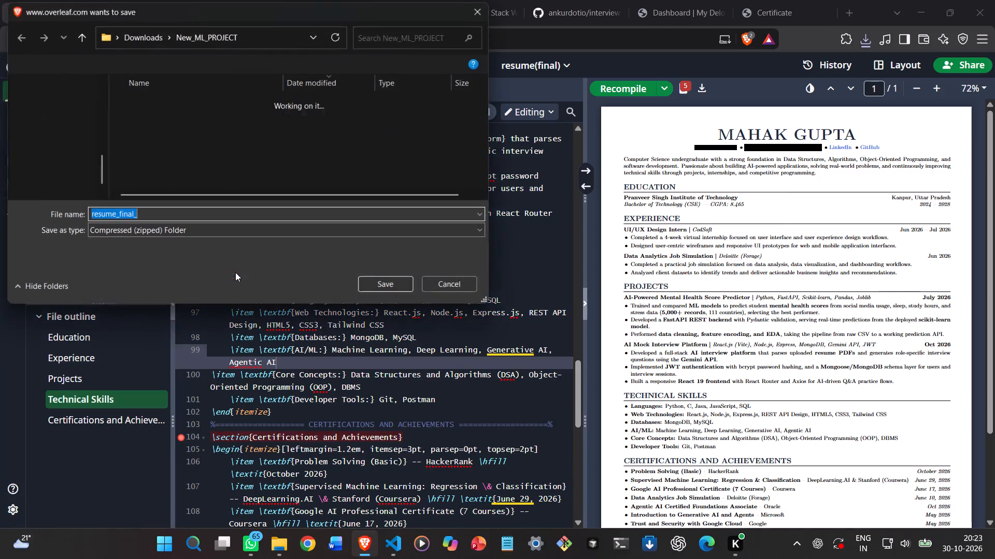
pyautogui.click(175, 214)
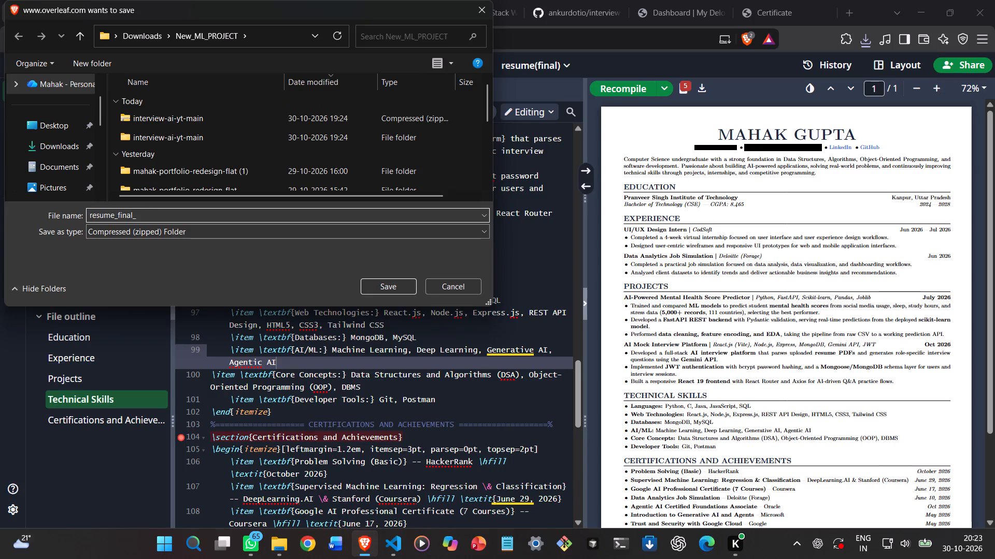
pyautogui.press('BackSpace')
pyautogui.press('BackSpace')
pyautogui.press('BackSpace')
pyautogui.press('BackSpace')
pyautogui.press('BackSpace')
pyautogui.press('BackSpace')
pyautogui.press('BackSpace')
pyautogui.press('BackSpace')
pyautogui.press('BackSpace')
pyautogui.press('BackSpace')
pyautogui.press('BackSpace')
pyautogui.press('BackSpace')
pyautogui.press('BackSpace')
pyautogui.press('BackSpace')
pyautogui.press('BackSpace')
pyautogui.press('BackSpace')
pyautogui.press('BackSpace')
pyautogui.press('BackSpace')
pyautogui.press('BackSpace')
pyautogui.press('BackSpace')
pyautogui.write('RE')
pyautogui.press('BackSpace')
pyautogui.press('BackSpace')
pyautogui.press('BackSpace')
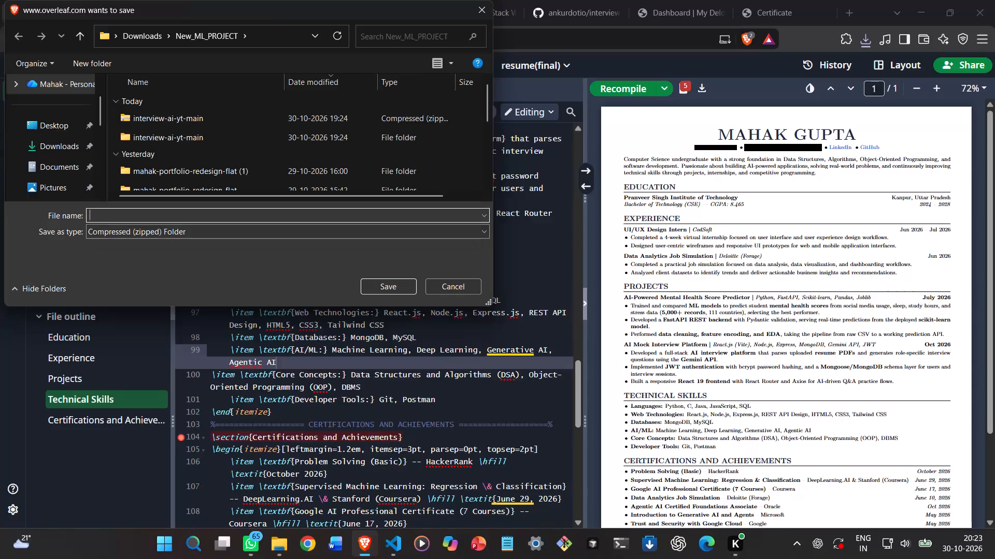
pyautogui.press('r')
pyautogui.press('BackSpace')
pyautogui.write('reaume')
pyautogui.press('BackSpace')
pyautogui.press('BackSpace')
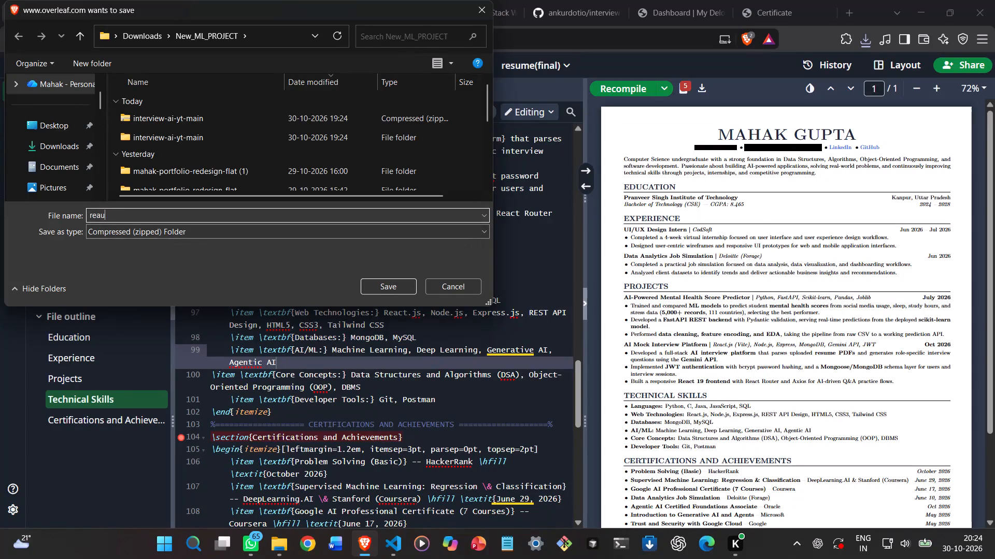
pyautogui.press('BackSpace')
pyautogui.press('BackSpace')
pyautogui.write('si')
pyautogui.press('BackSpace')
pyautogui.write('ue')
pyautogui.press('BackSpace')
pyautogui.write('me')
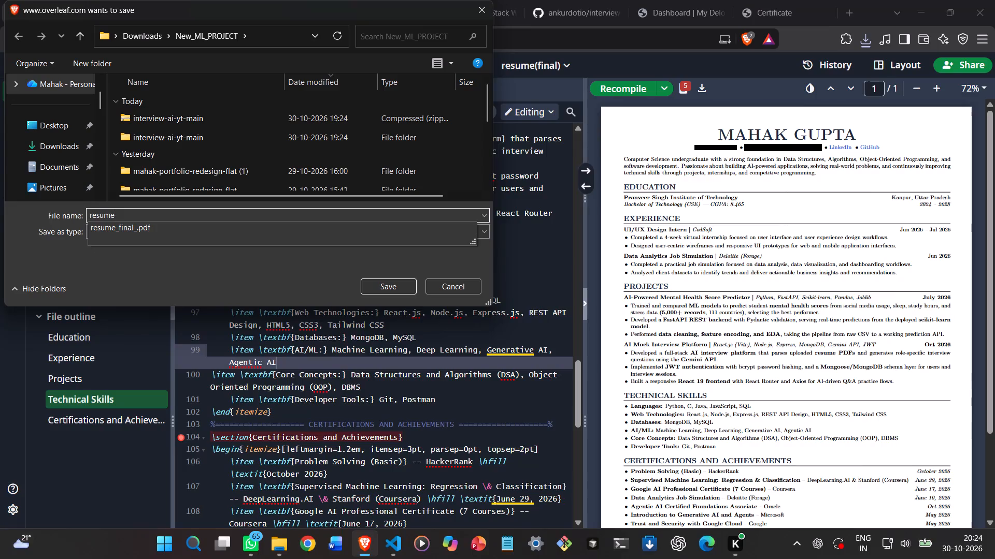
# Complete the file name as resume_codefinal and save the zipped project source in the Downloads folder.
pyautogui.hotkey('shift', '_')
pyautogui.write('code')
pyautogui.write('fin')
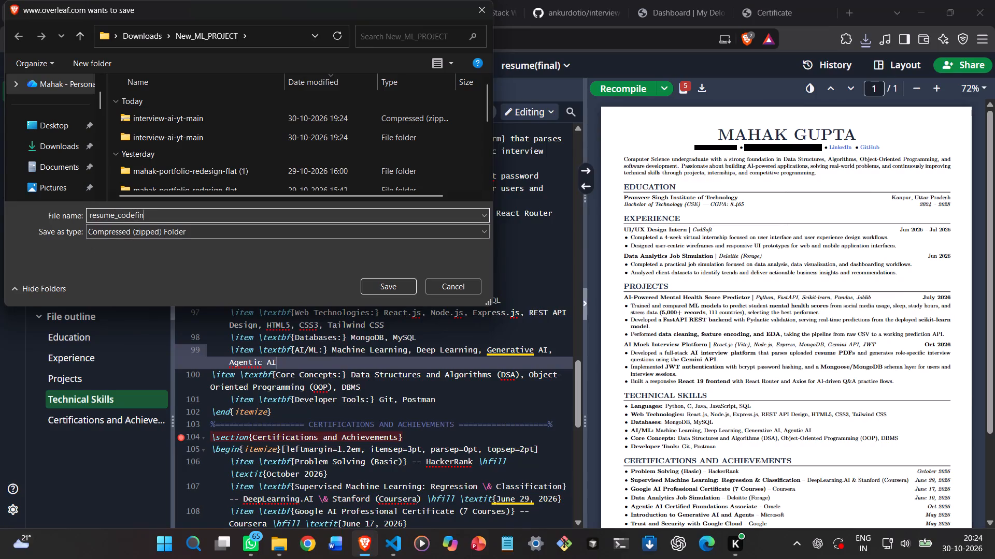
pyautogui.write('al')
pyautogui.click(37, 143)
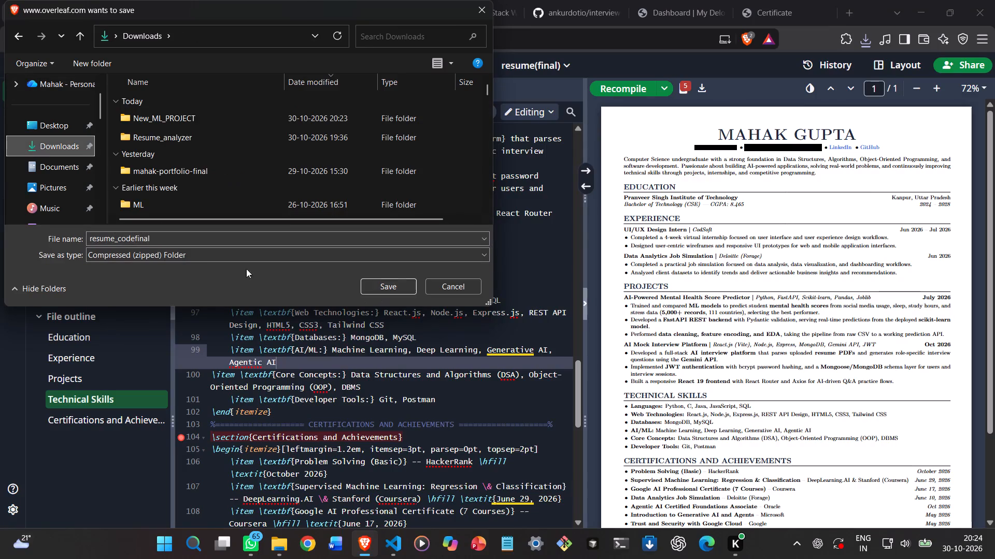
pyautogui.doubleClick(77, 145)
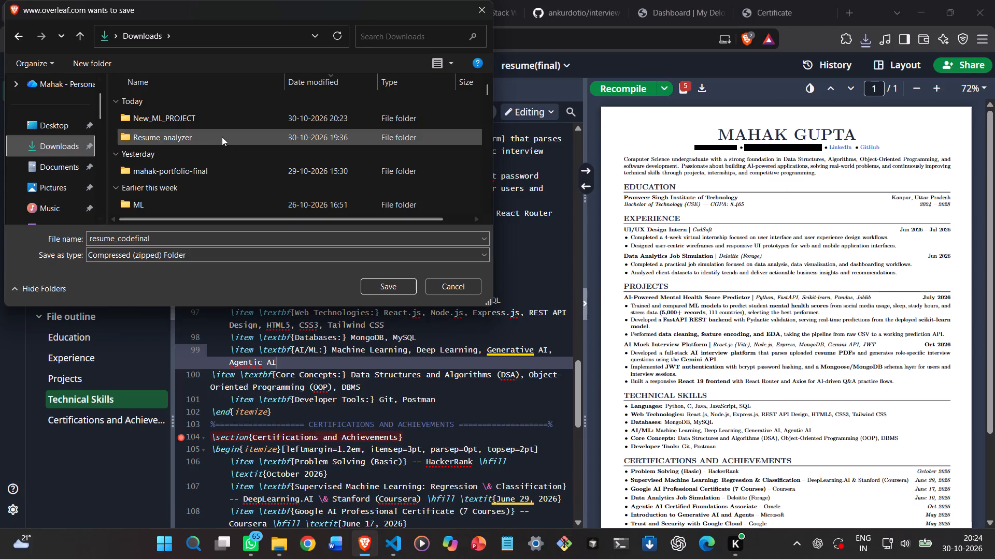
pyautogui.click(378, 287)
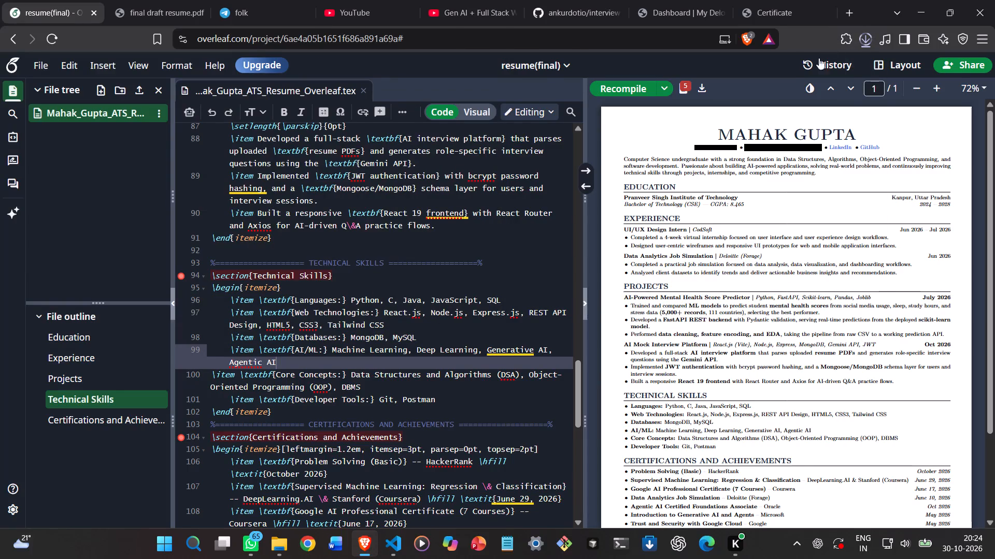
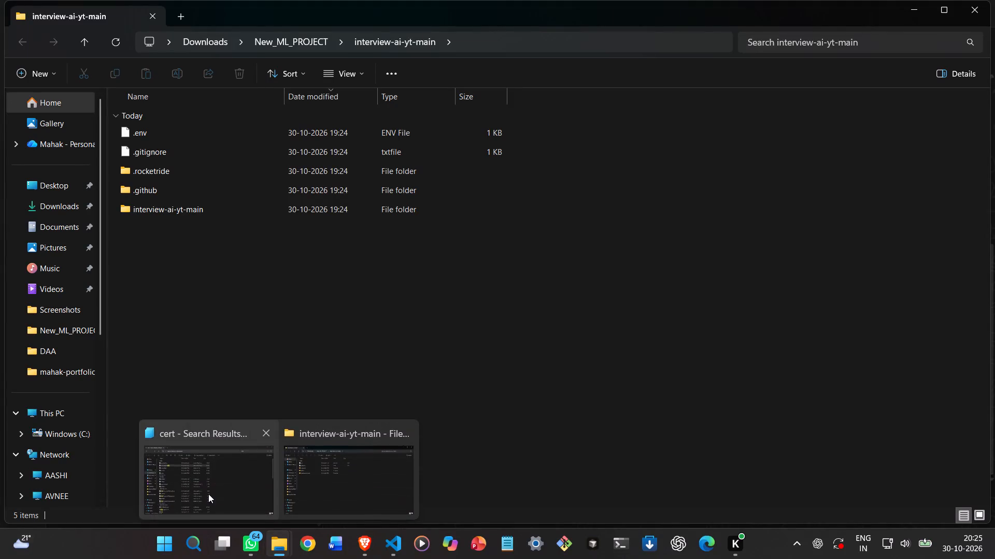
# Open the saved resume_final_ PDF from the New_ML_PROJECT folder within Downloads to view it.
pyautogui.click(208, 494)
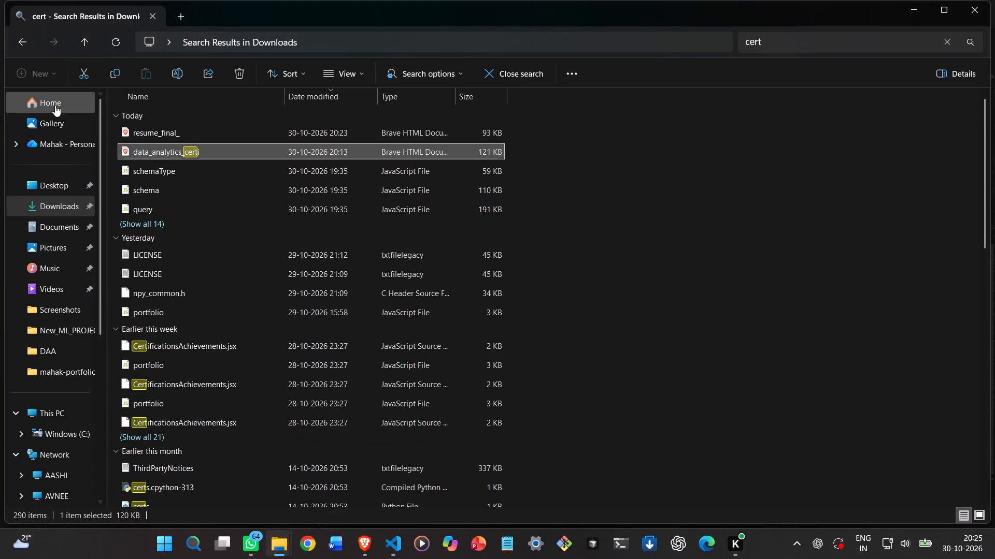
pyautogui.click(16, 41)
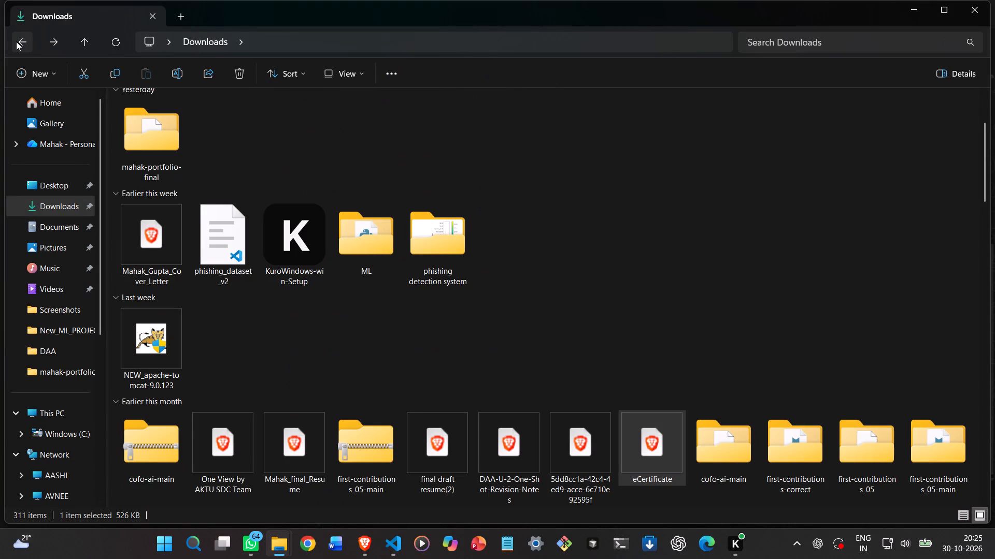
pyautogui.scroll(9, 208, 262)
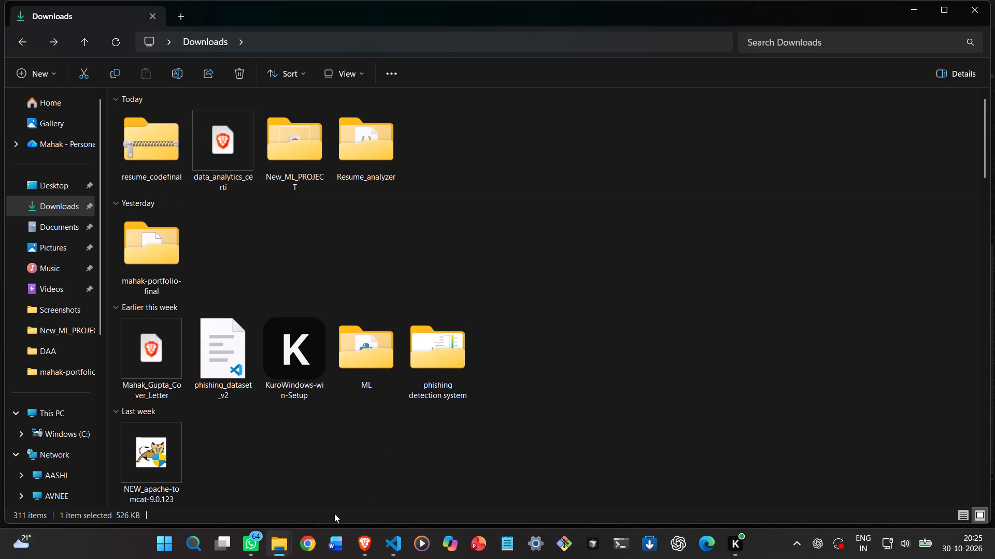
pyautogui.doubleClick(307, 165)
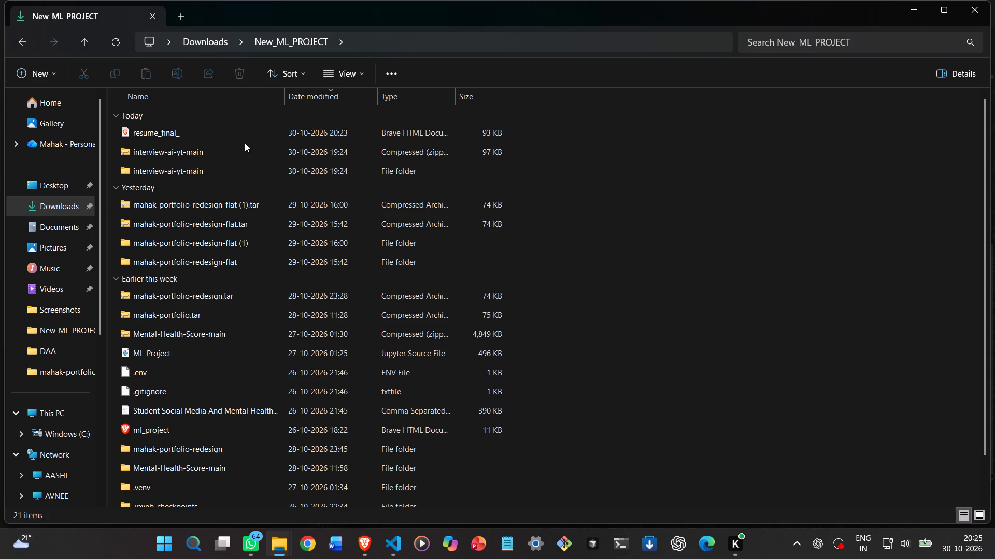
pyautogui.doubleClick(177, 132)
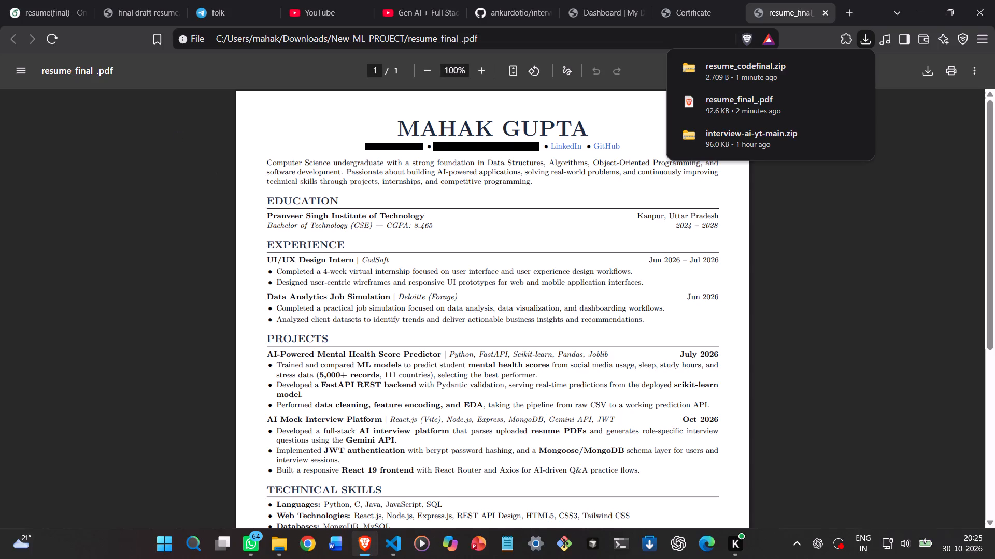
# Review the downloaded resume_final_.pdf, from the Experience section through Certifications and Achievements.
pyautogui.scroll(-3, 314, 268)
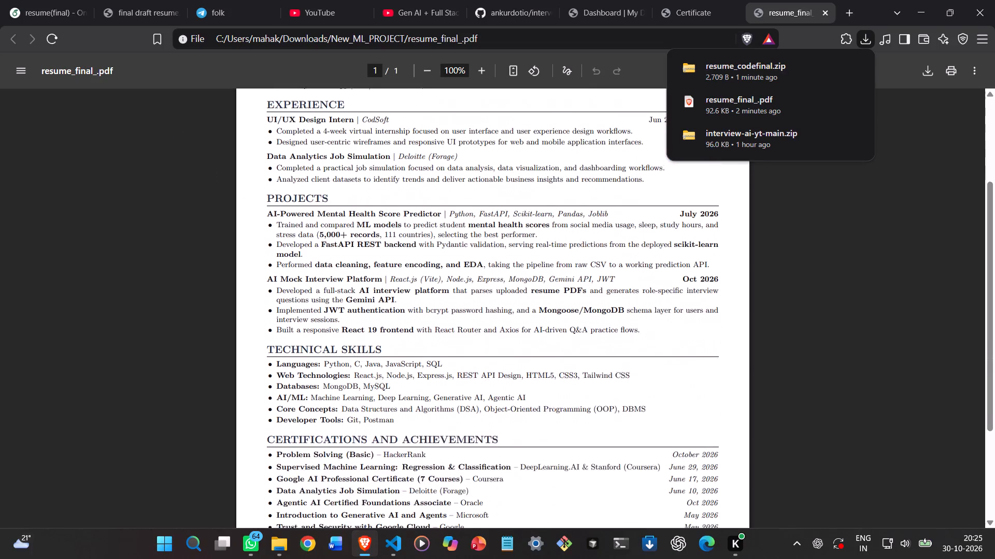
pyautogui.scroll(-1, 314, 268)
pyautogui.scroll(1, 314, 268)
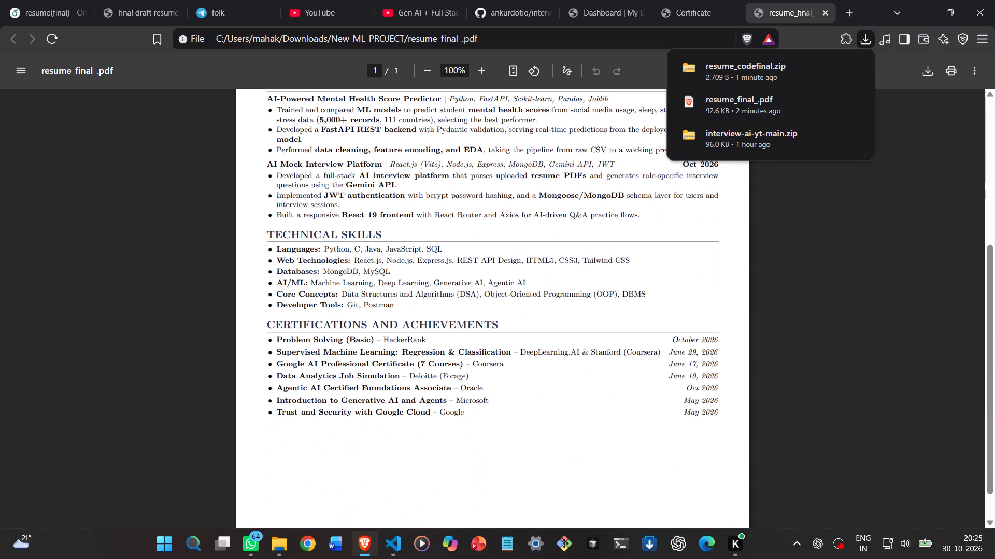
pyautogui.scroll(2, 314, 268)
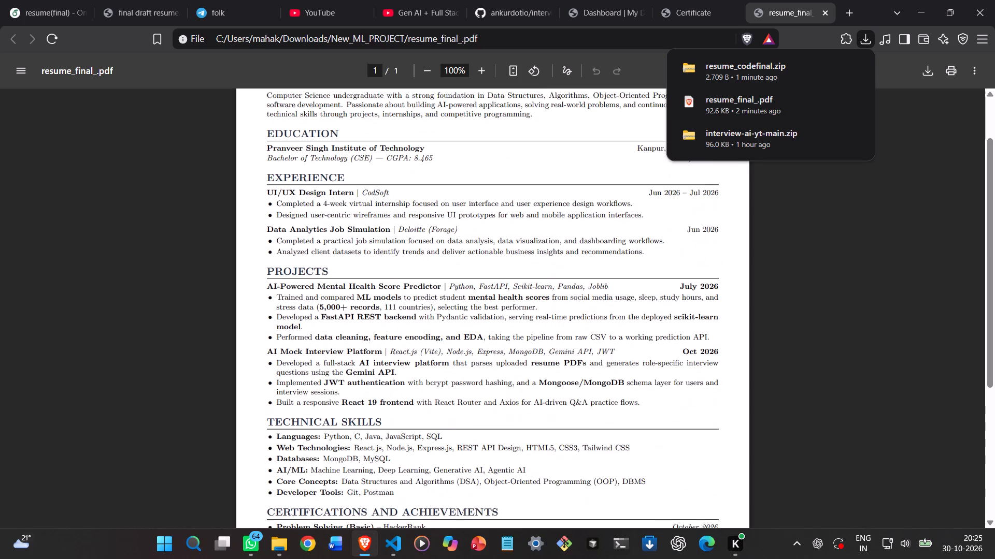
# Switch to File Explorer and copy the resume_final_ file from the New_ML_PROJECT folder.
pyautogui.click(294, 547)
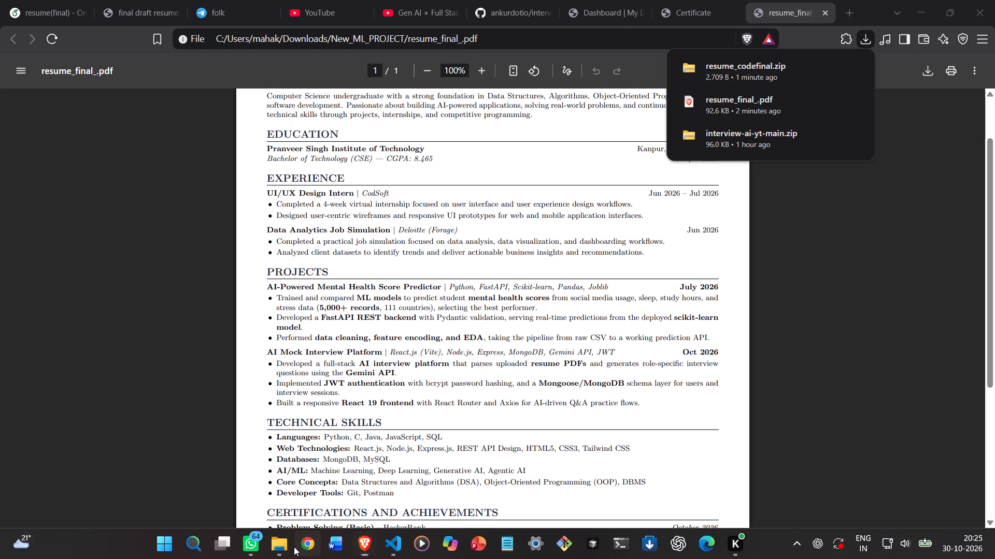
pyautogui.click(285, 545)
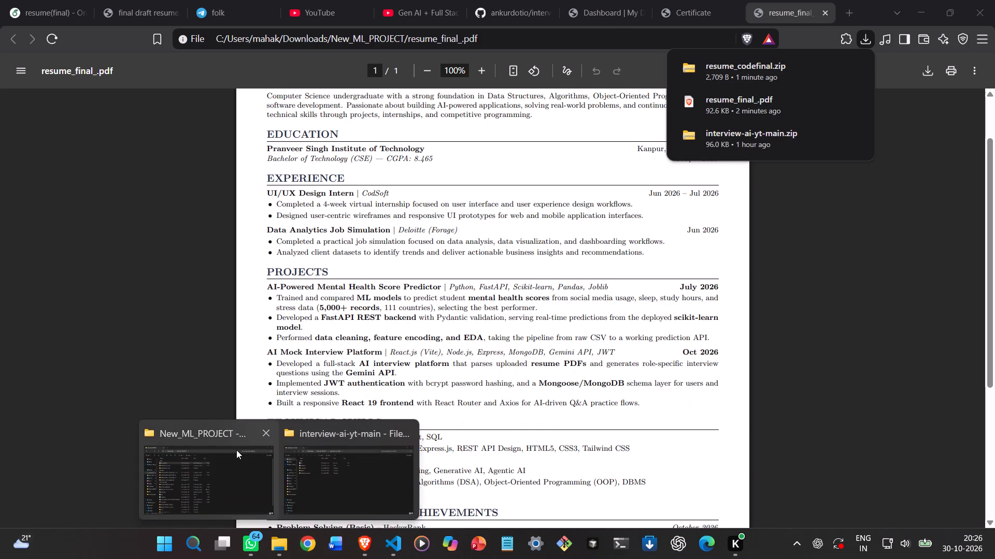
pyautogui.click(236, 450)
pyautogui.click(195, 133)
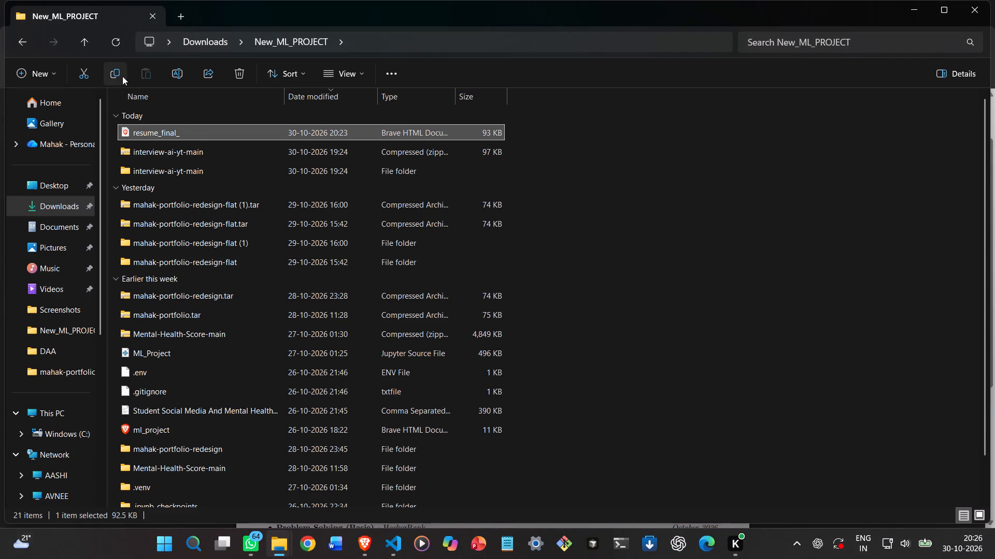
pyautogui.click(121, 76)
pyautogui.doubleClick(121, 76)
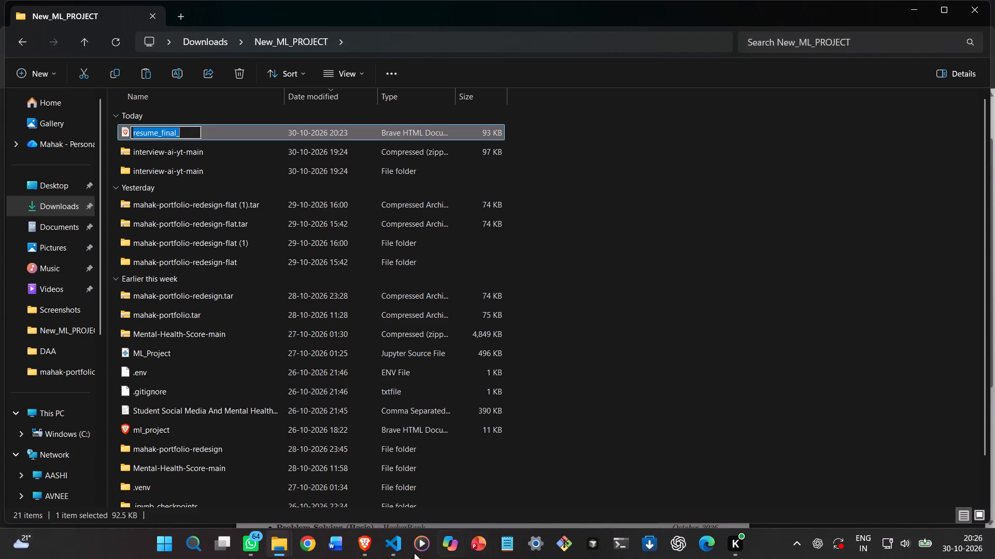
# Switch back to the Brave browser showing resume_final_.pdf.
pyautogui.click(371, 542)
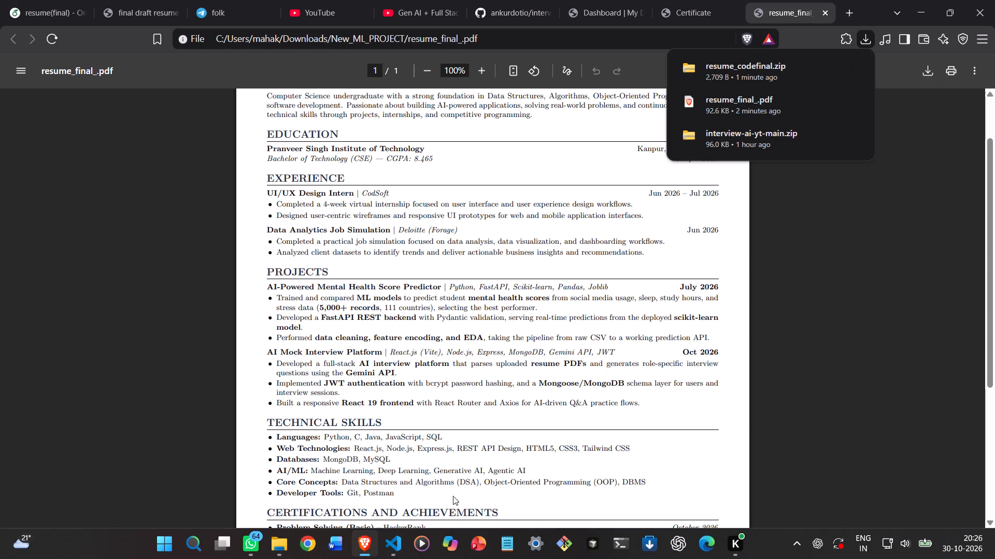
pyautogui.moveTo(265, 539); pyautogui.dragTo(263, 545)
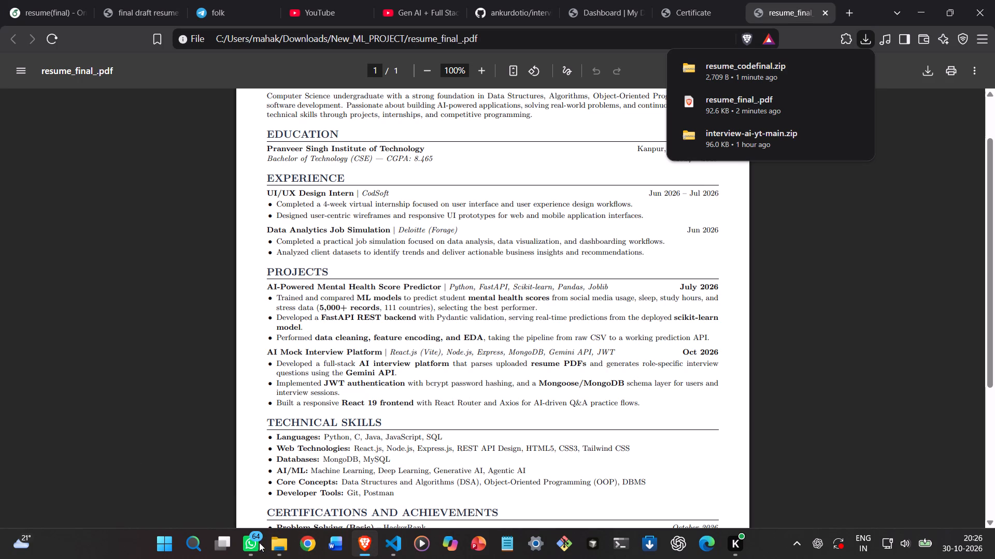